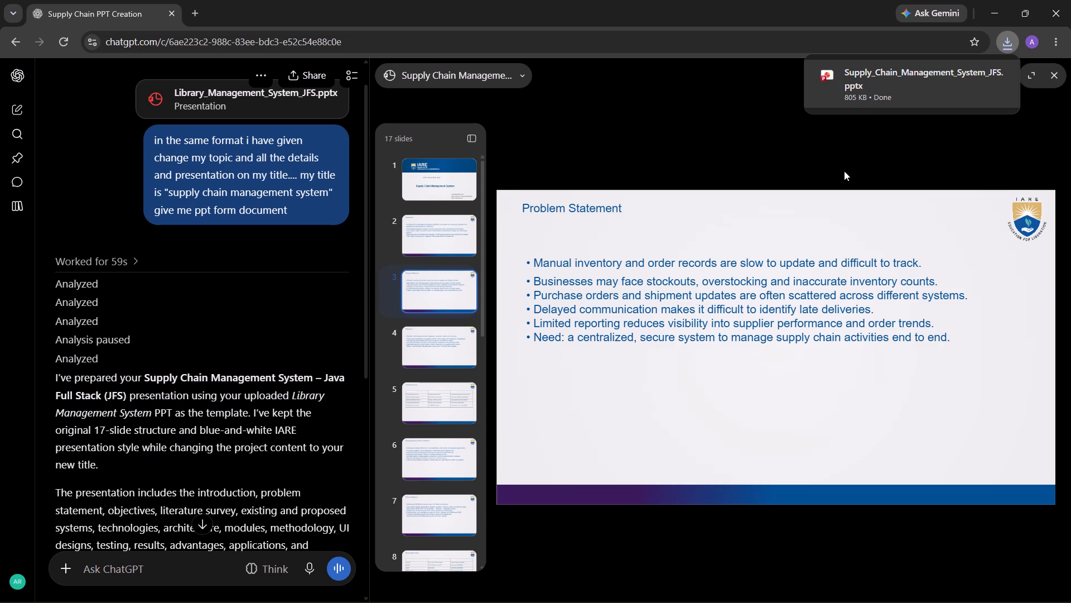
click(914, 89)
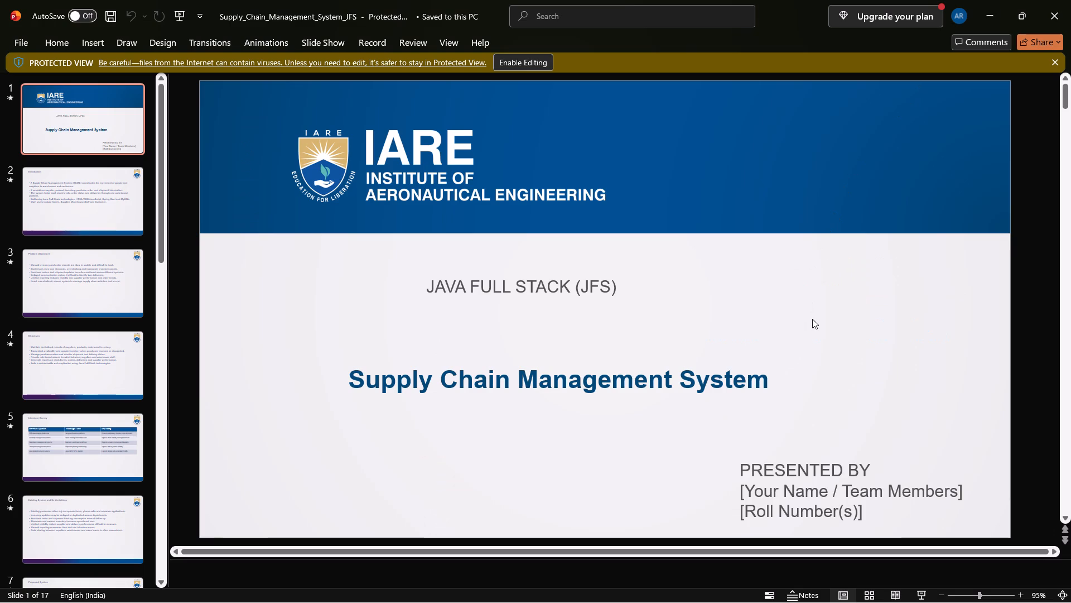
Place the text cursor at the end of the "JAVA FULL STACK (JFS)" line on the title slide.
click(616, 283)
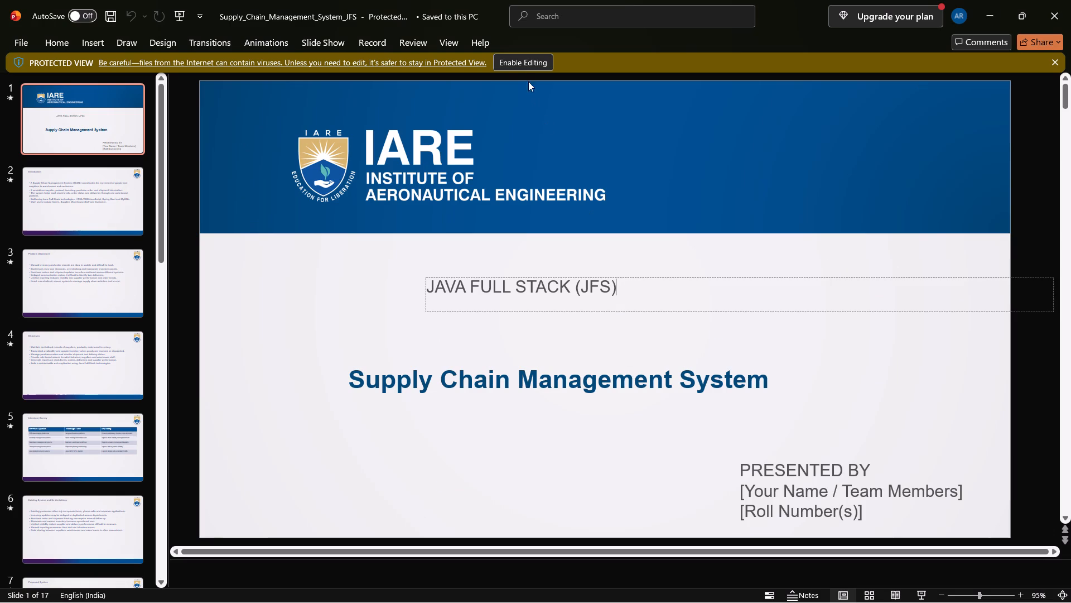
Enable editing for the protected Supply_Chain_Management_System_JFS presentation.
click(518, 67)
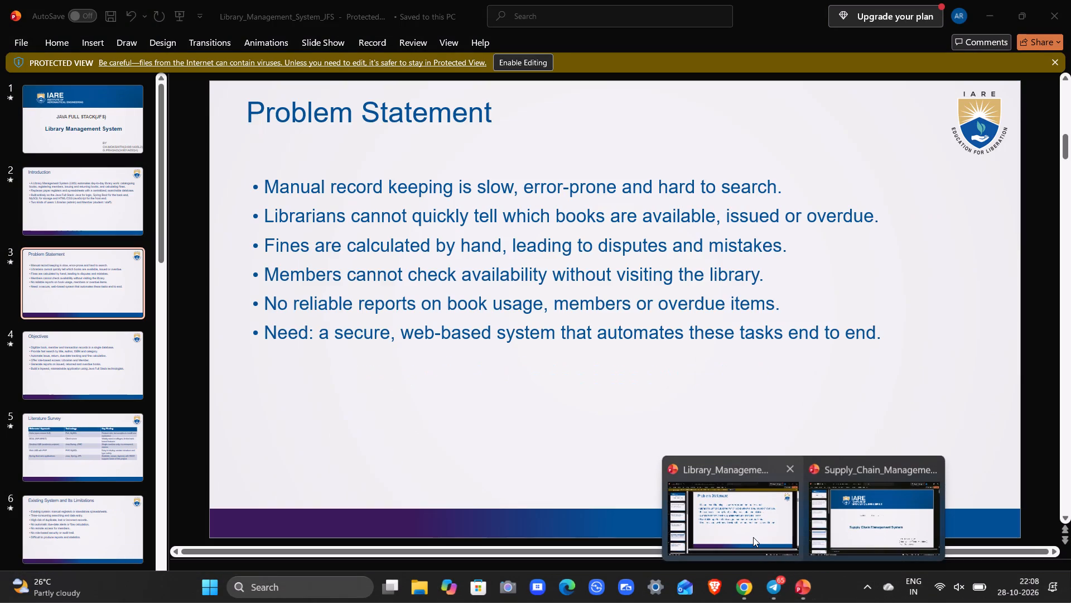
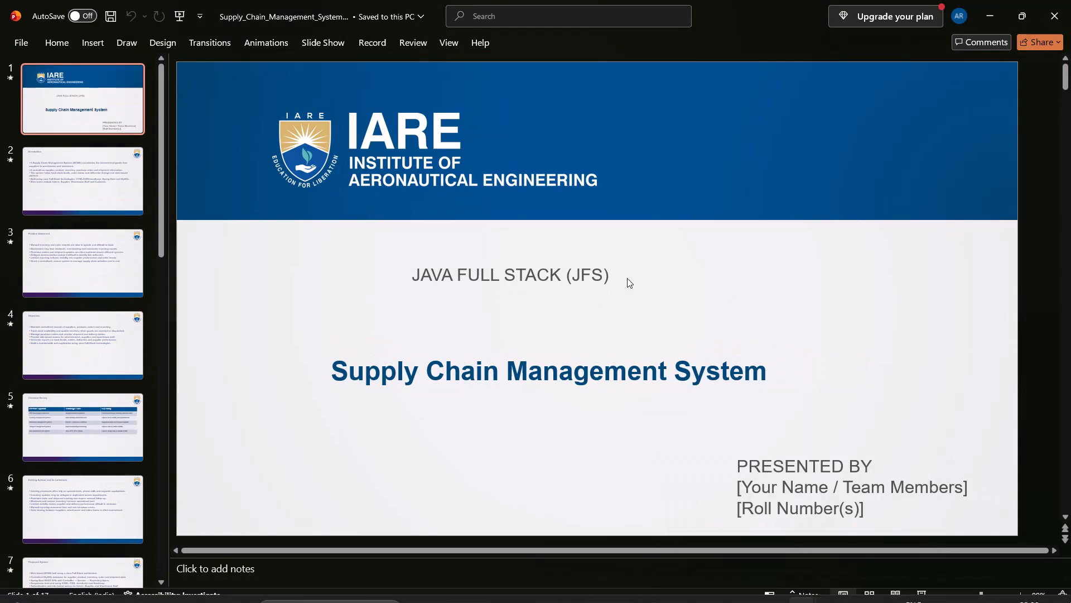
Delete the entire "JAVA FULL STACK (JFS)" text from its text box on the title slide.
click(602, 273)
key(Right)
key(BackSpace)
key(BackSpace)
key(BackSpace)
key(BackSpace)
key(BackSpace)
key(BackSpace)
key(BackSpace)
key(BackSpace)
key(BackSpace)
key(BackSpace)
key(BackSpace)
key(BackSpace)
key(BackSpace)
key(BackSpace)
key(BackSpace)
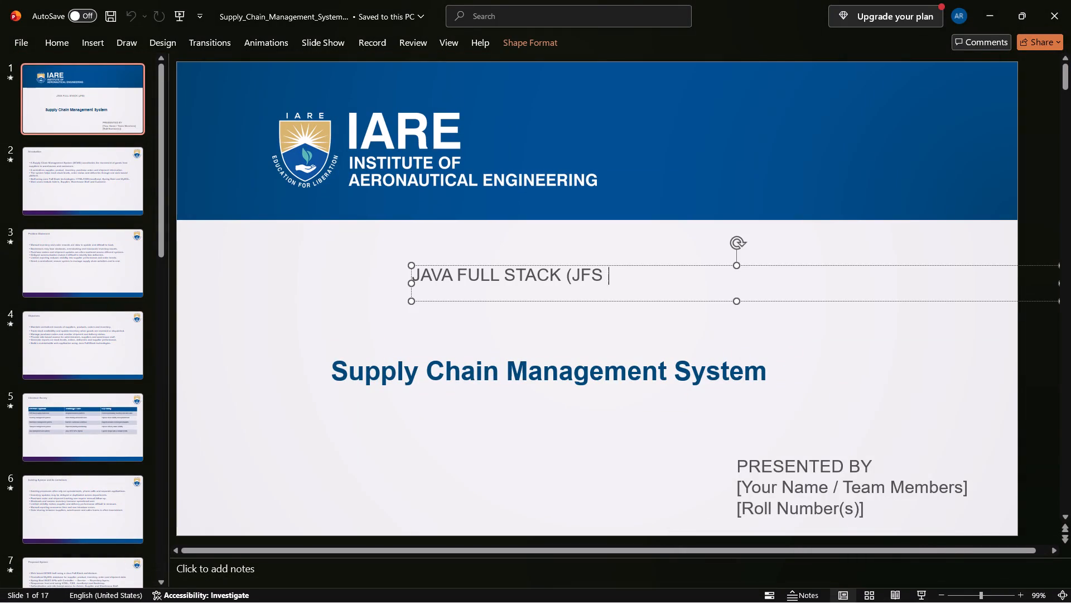
key(BackSpace)
key(BackSpace)
key(BackSpace)
key(BackSpace)
key(BackSpace)
key(BackSpace)
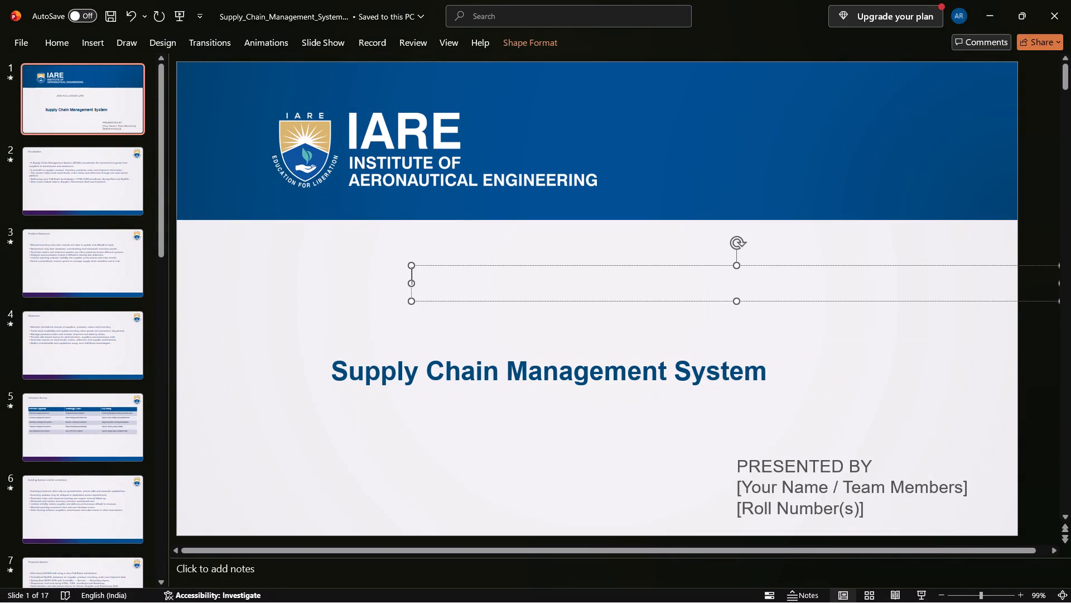
Enter a replacement line beginning with "JAVA" in the emptied text box above the presentation title.
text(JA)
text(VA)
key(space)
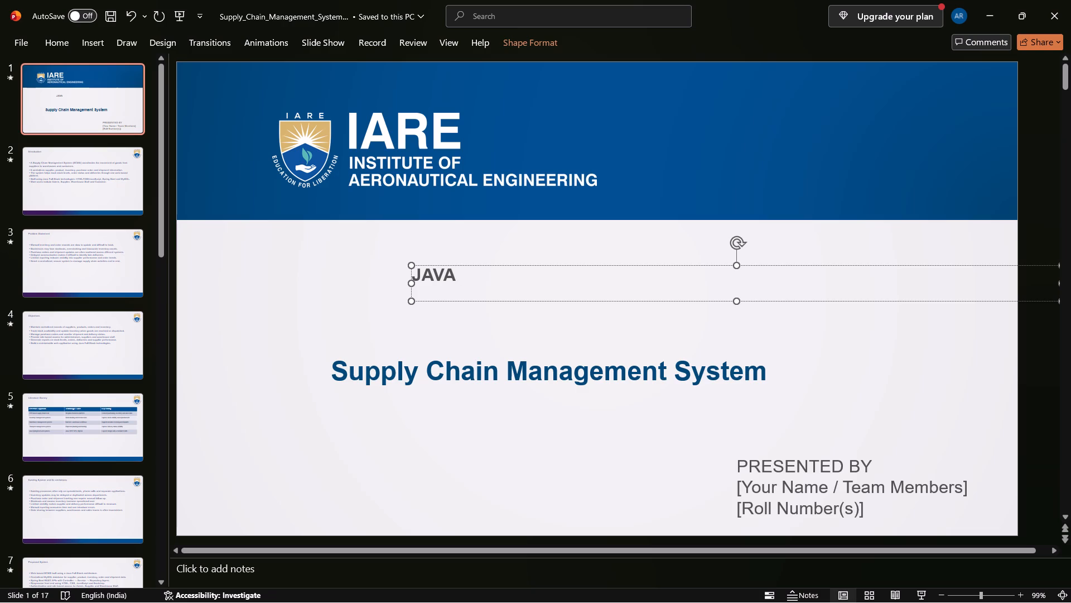
Complete the course line on the title slide so it reads "JAVA FULL STACK(JFS)".
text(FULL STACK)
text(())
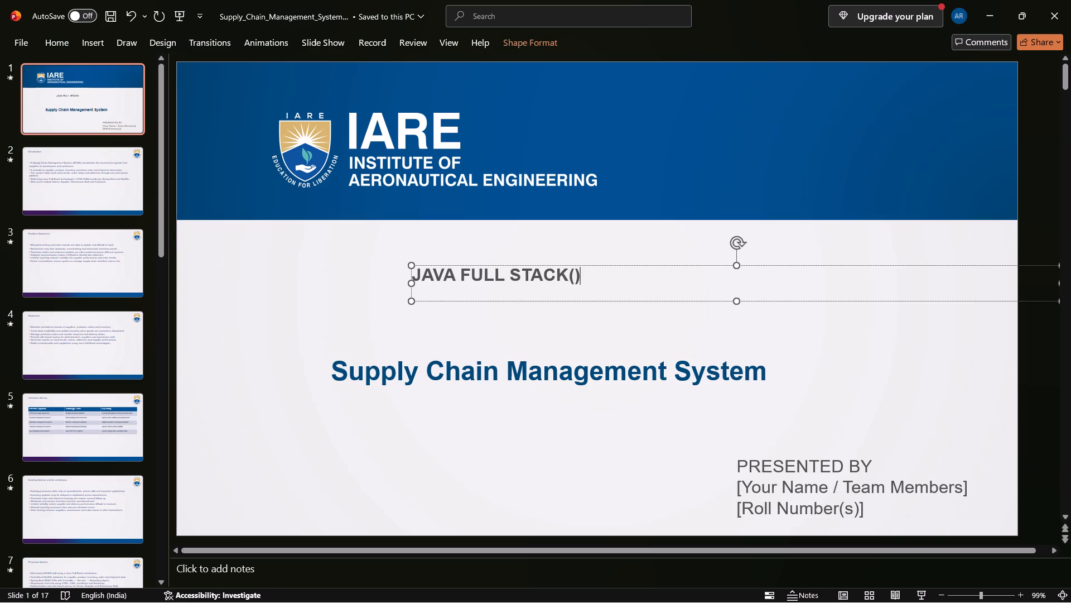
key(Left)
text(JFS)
Set the font size of the "JAVA FULL STACK(JFS)" line to 32.
drag(618, 284, 582, 281)
drag(582, 281, 435, 271)
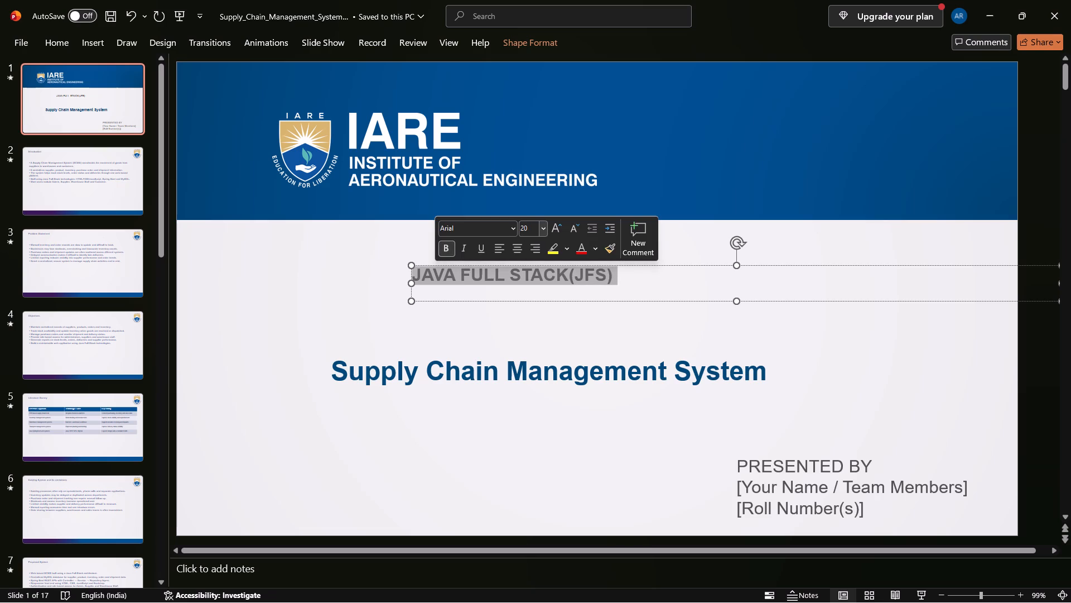
click(546, 229)
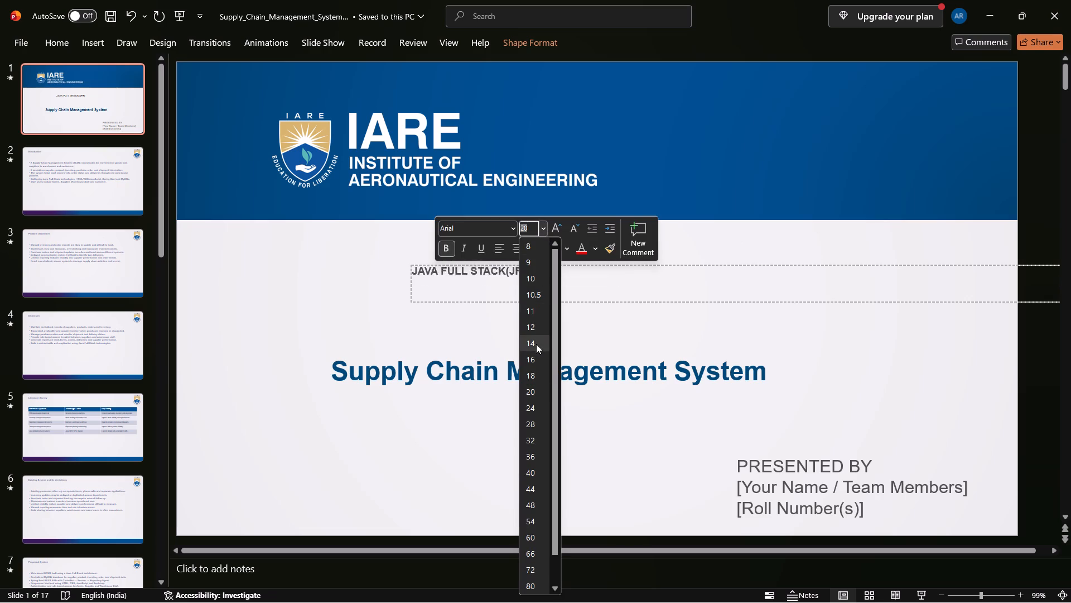
click(533, 436)
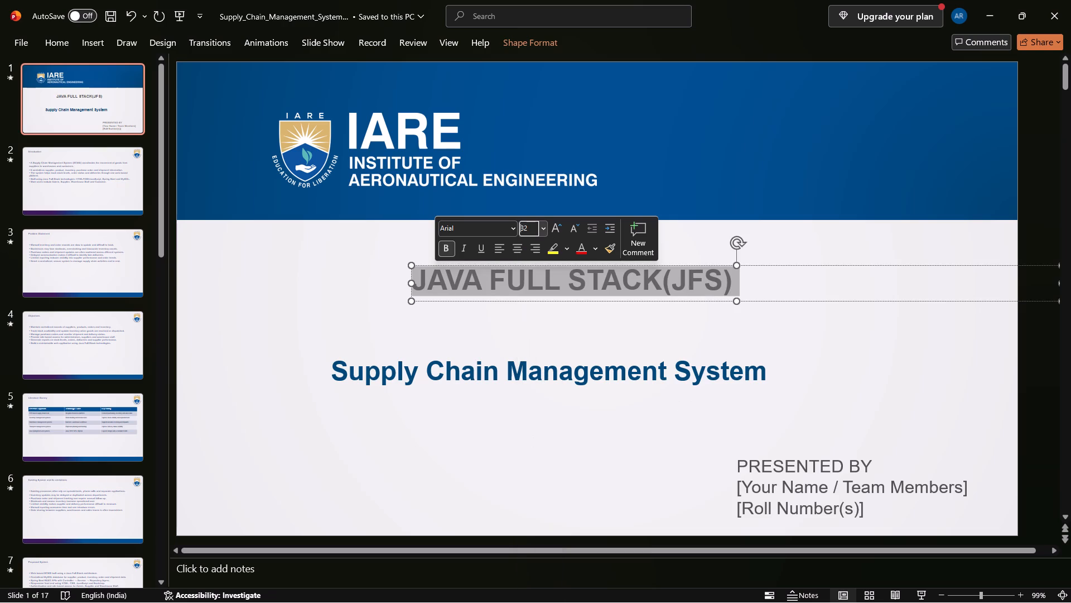
Set the font size of the "Supply Chain Management System" title on the title slide to 36.
click(776, 372)
drag(776, 372, 350, 366)
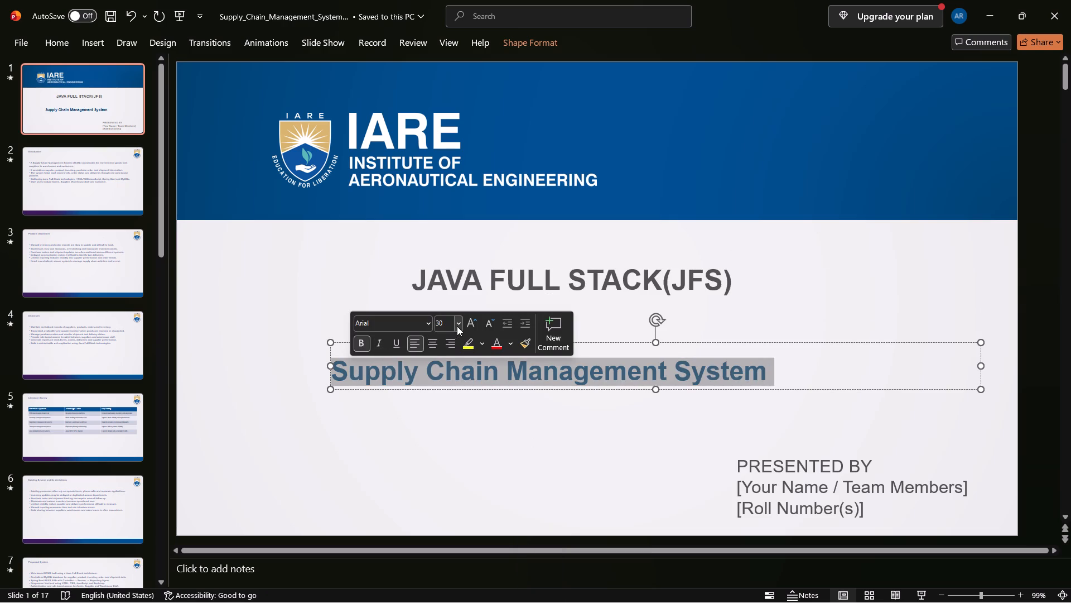
click(459, 326)
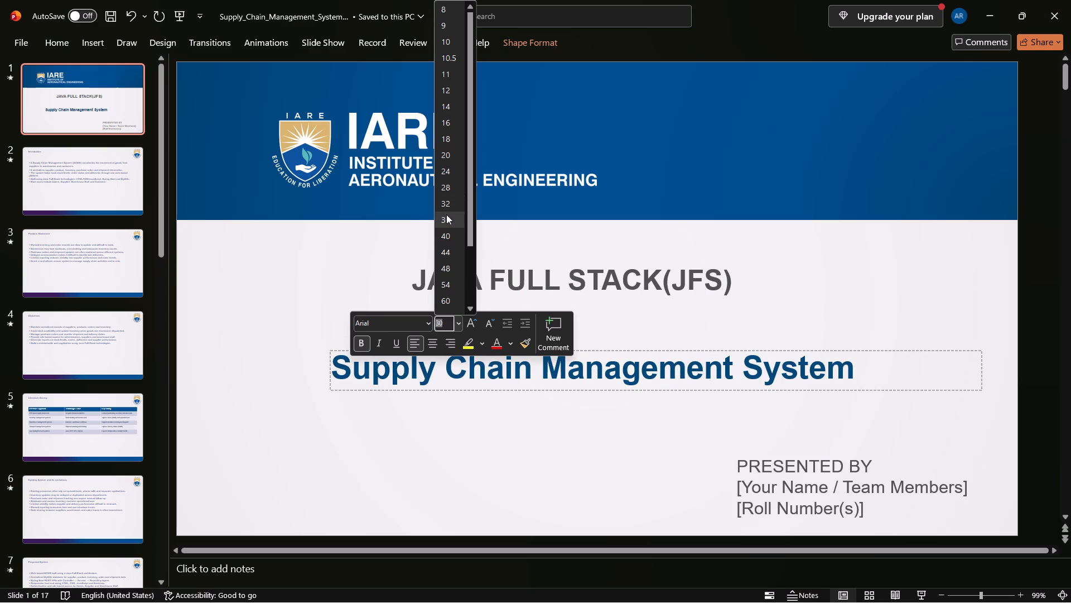
click(446, 214)
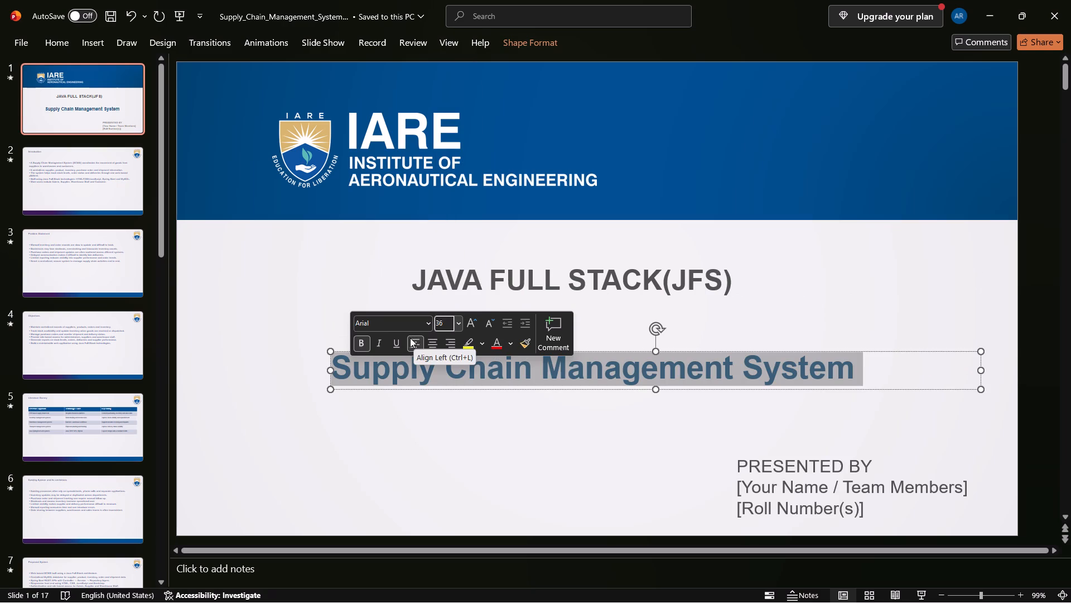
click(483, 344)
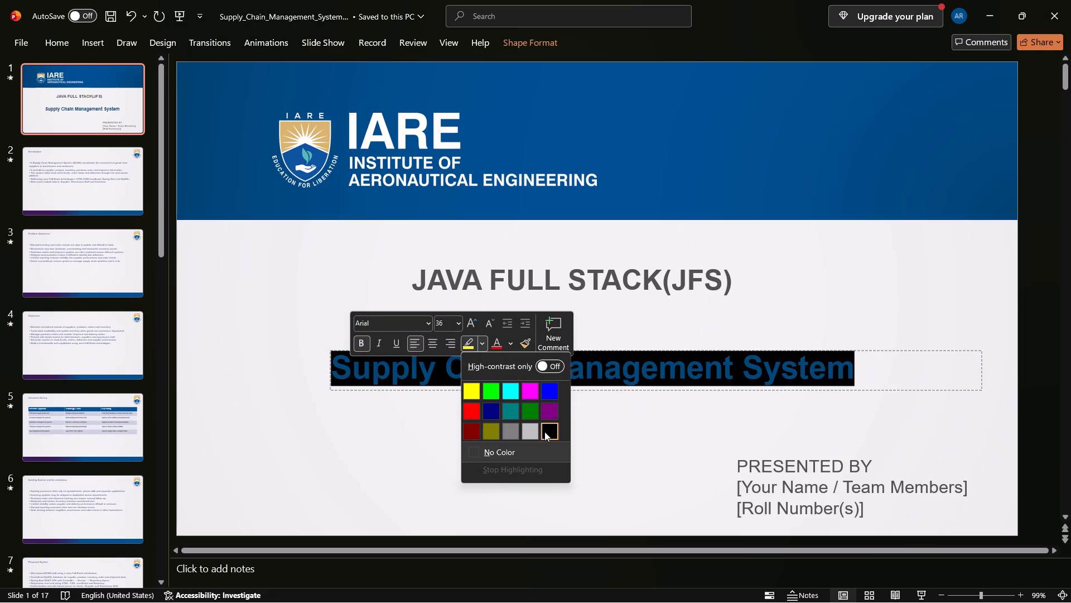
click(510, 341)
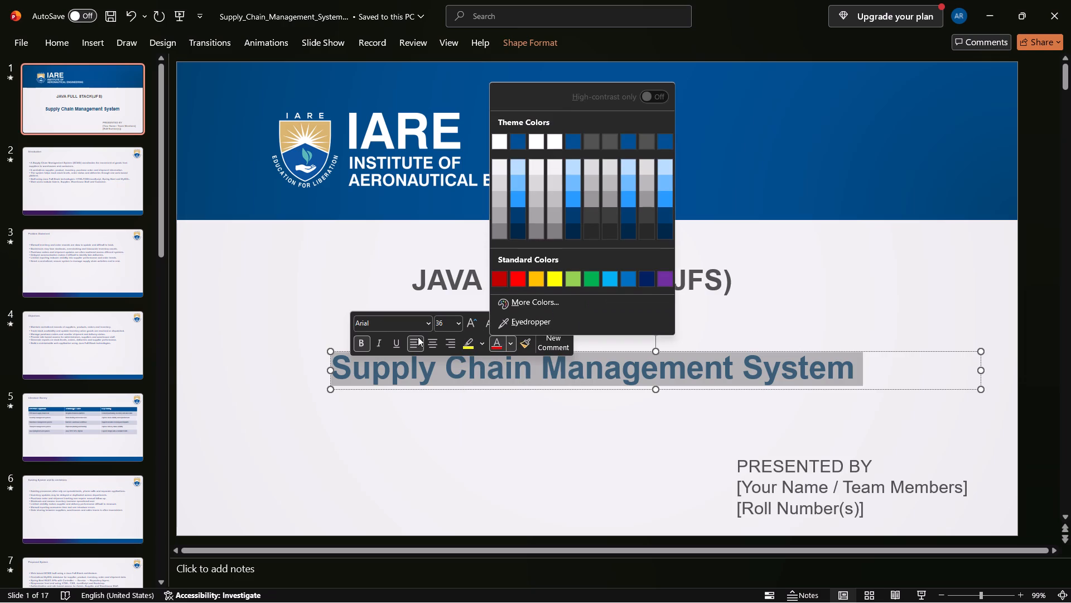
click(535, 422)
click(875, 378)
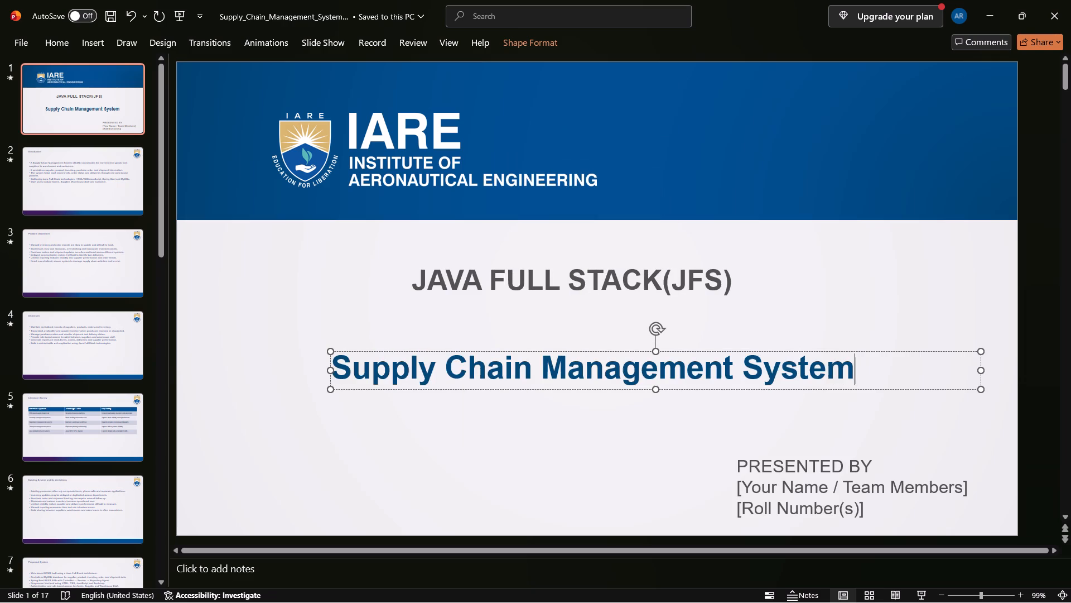
Replace the "[Your Name / Team Members]" placeholder with the first presenter's name and roll number, separated by a colon.
click(973, 494)
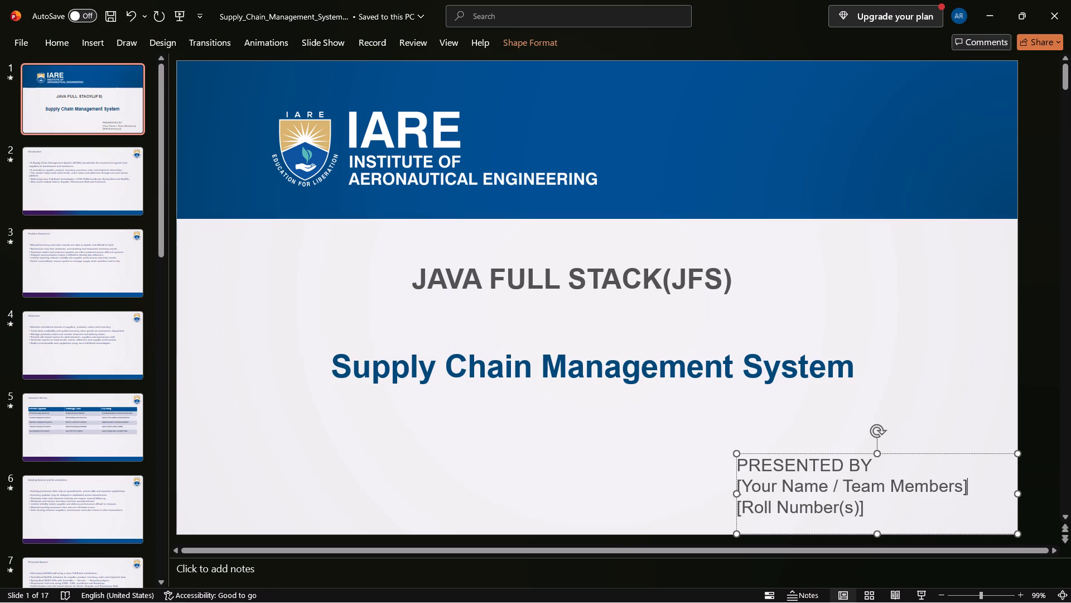
key(BackSpace)
key(BackSpace)
key(BackSpace)
key(BackSpace)
key(BackSpace)
key(BackSpace)
key(BackSpace)
key(BackSpace)
key(BackSpace)
key(BackSpace)
key(BackSpace)
key(BackSpace)
key(BackSpace)
key(BackSpace)
key(BackSpace)
key(BackSpace)
key(BackSpace)
key(BackSpace)
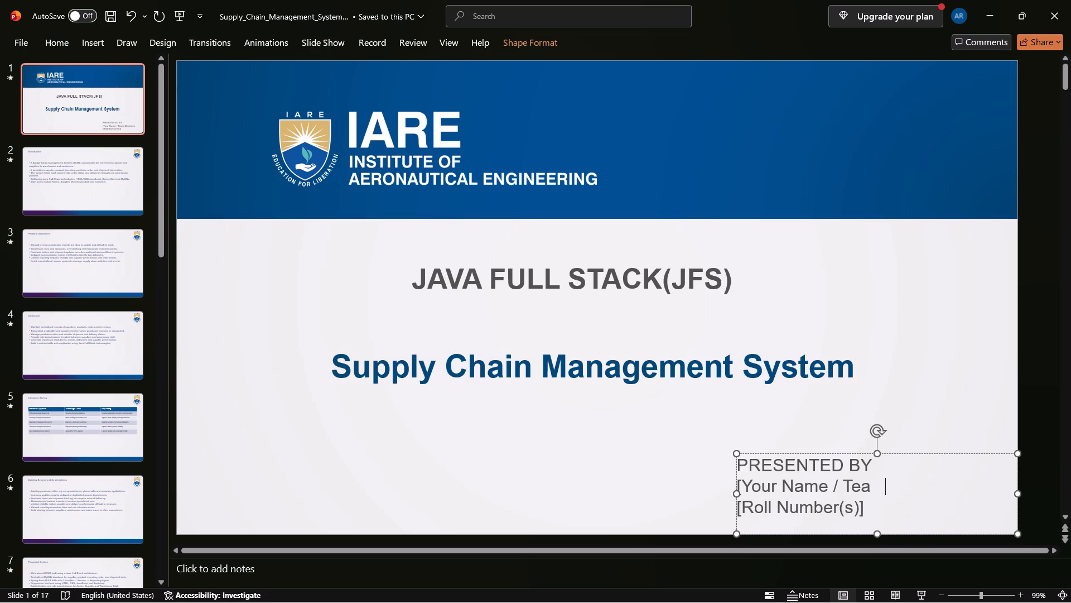
key(BackSpace)
key(BackSpace)
key(BackSpace)
key(BackSpace)
key(BackSpace)
key(BackSpace)
key(BackSpace)
key(BackSpace)
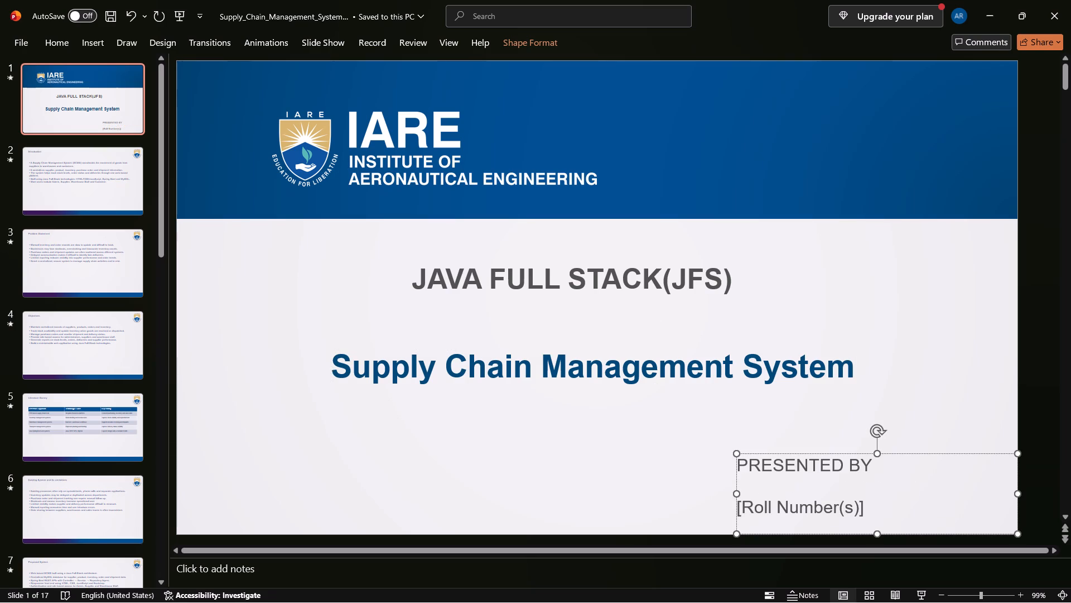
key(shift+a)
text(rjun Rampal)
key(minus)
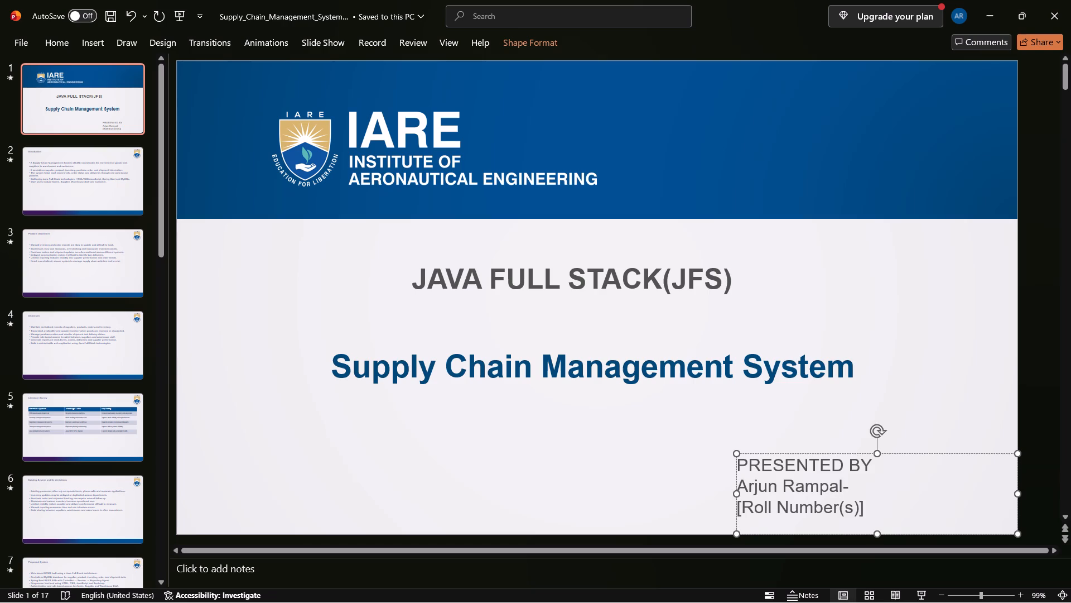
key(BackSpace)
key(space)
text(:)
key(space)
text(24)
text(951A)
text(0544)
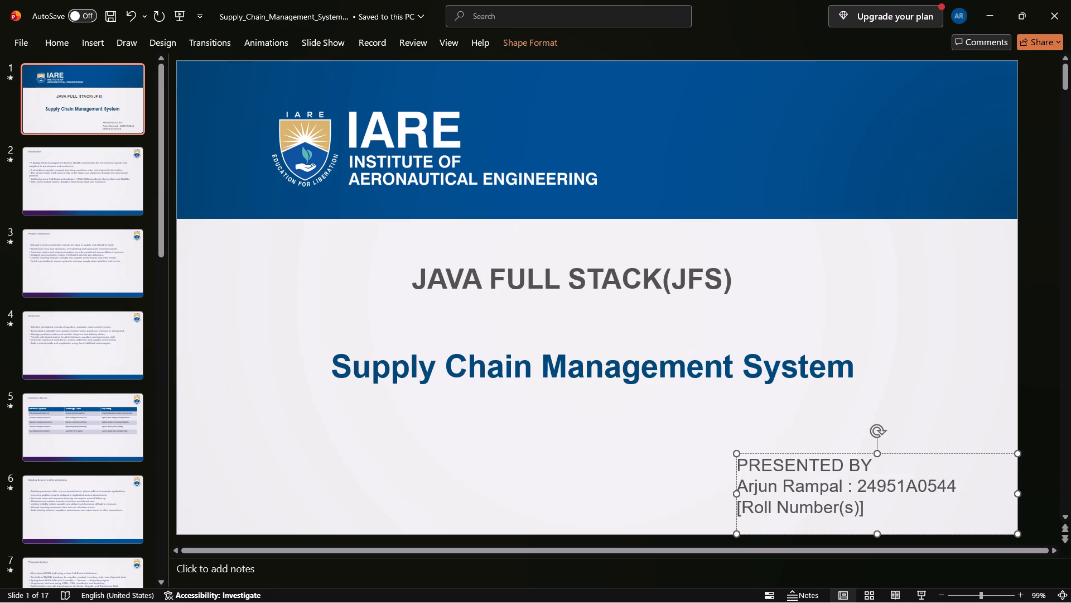
Replace the "[Roll Number(s)]" placeholder with the second presenter's name and roll number, separated by a colon.
click(887, 511)
key(BackSpace)
key(BackSpace)
key(BackSpace)
key(BackSpace)
key(BackSpace)
key(BackSpace)
key(BackSpace)
key(BackSpace)
key(BackSpace)
key(BackSpace)
key(BackSpace)
key(BackSpace)
key(BackSpace)
key(BackSpace)
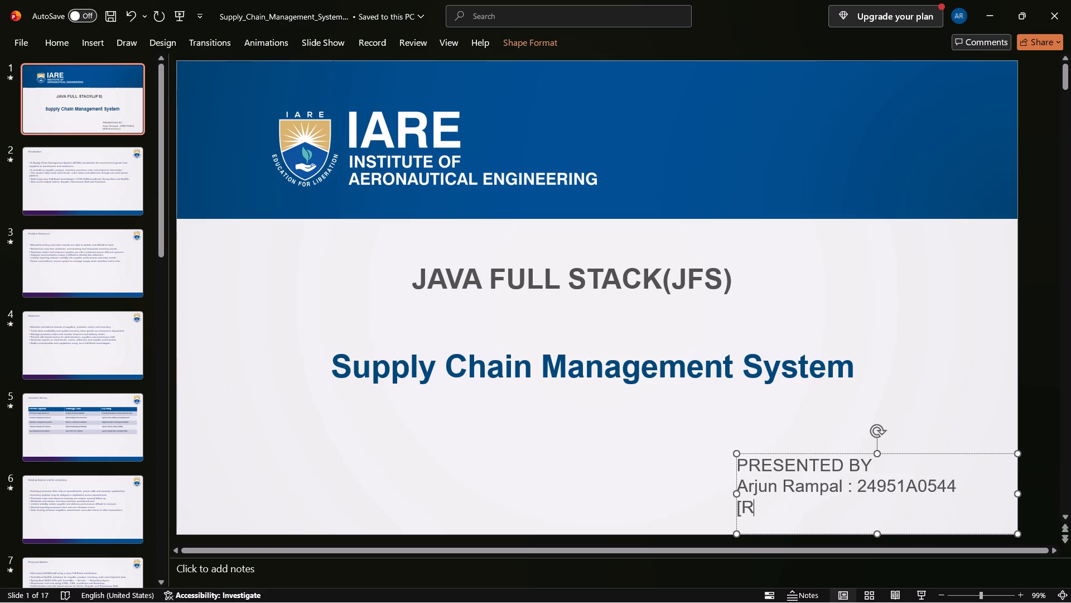
key(BackSpace)
key(BackSpace)
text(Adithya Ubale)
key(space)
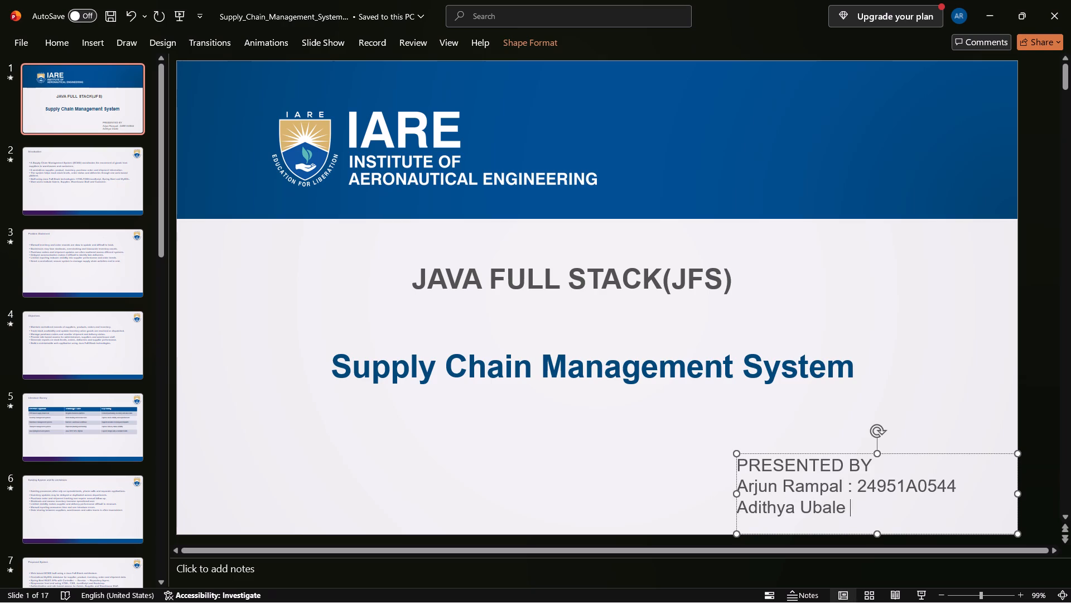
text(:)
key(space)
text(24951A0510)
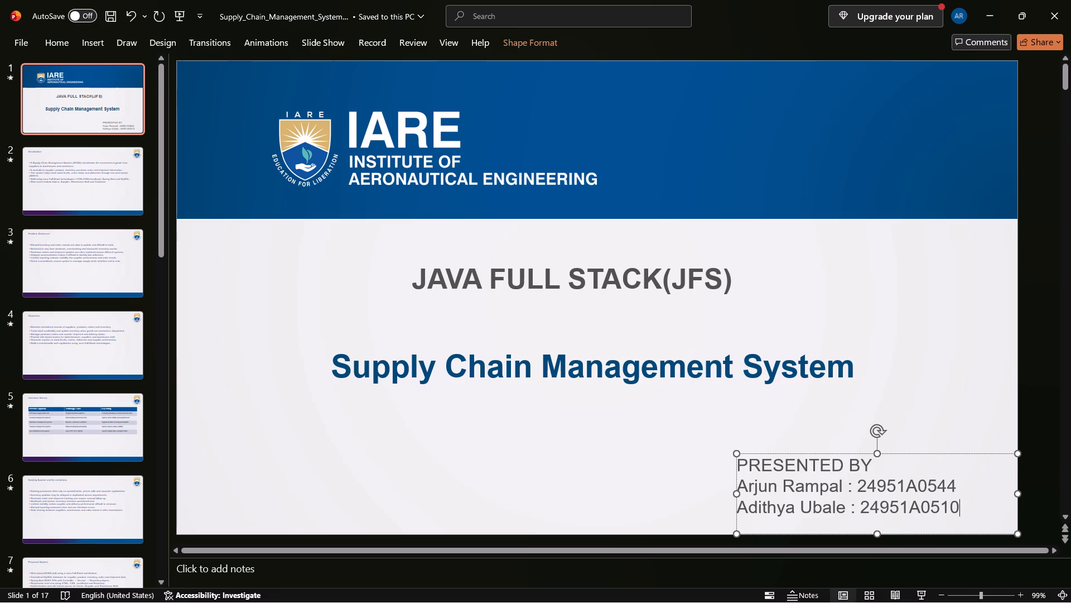
click(932, 384)
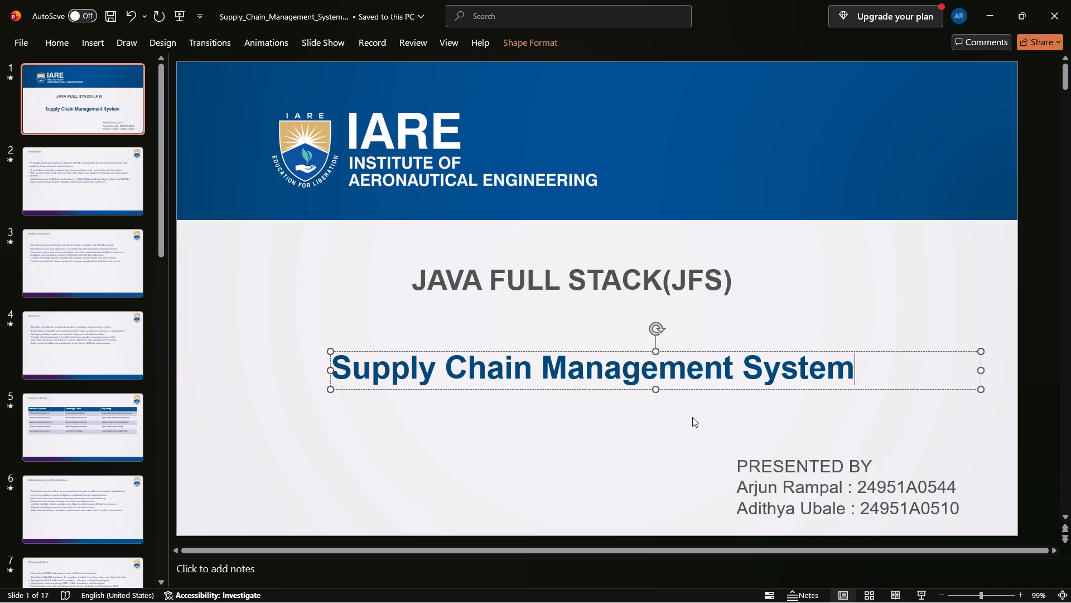
click(692, 417)
Set the font size of the "Introduction" heading on slide 2 to 36.
click(98, 180)
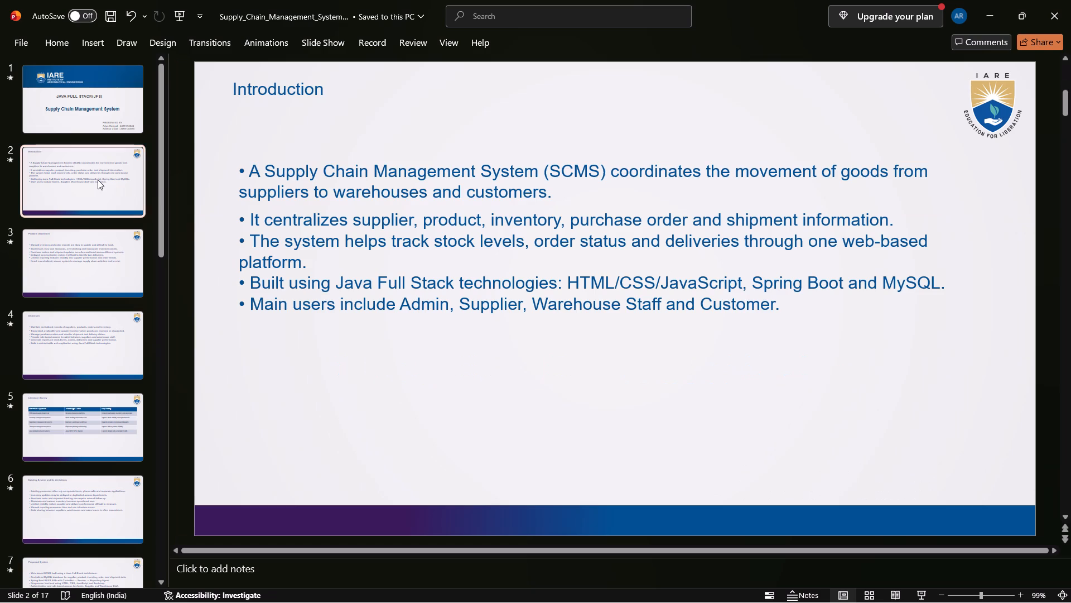
drag(326, 92, 310, 89)
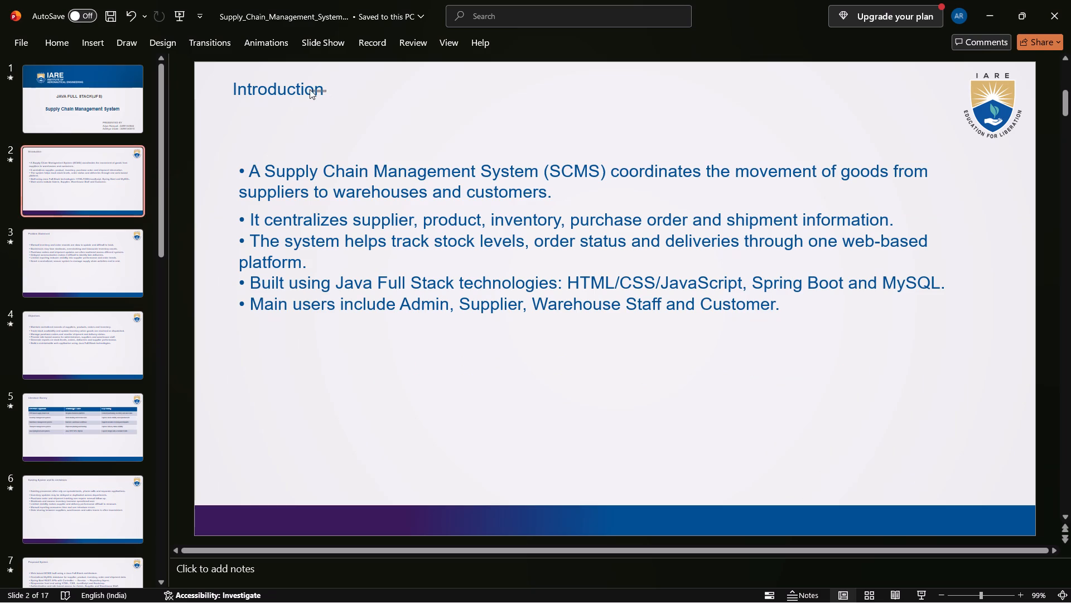
drag(310, 89, 239, 86)
click(298, 126)
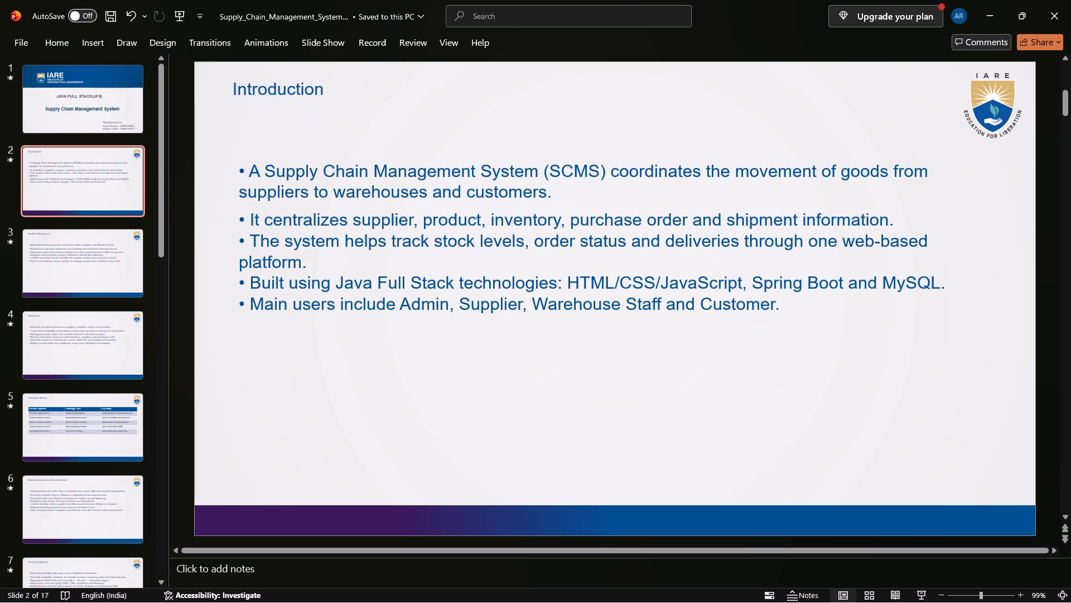
click(324, 88)
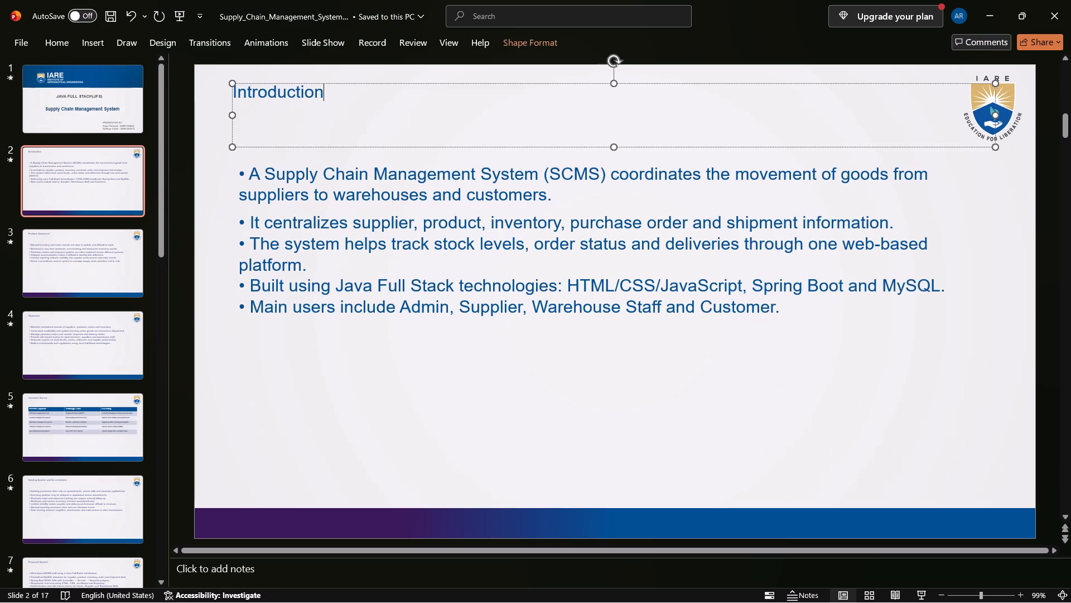
drag(332, 95, 246, 91)
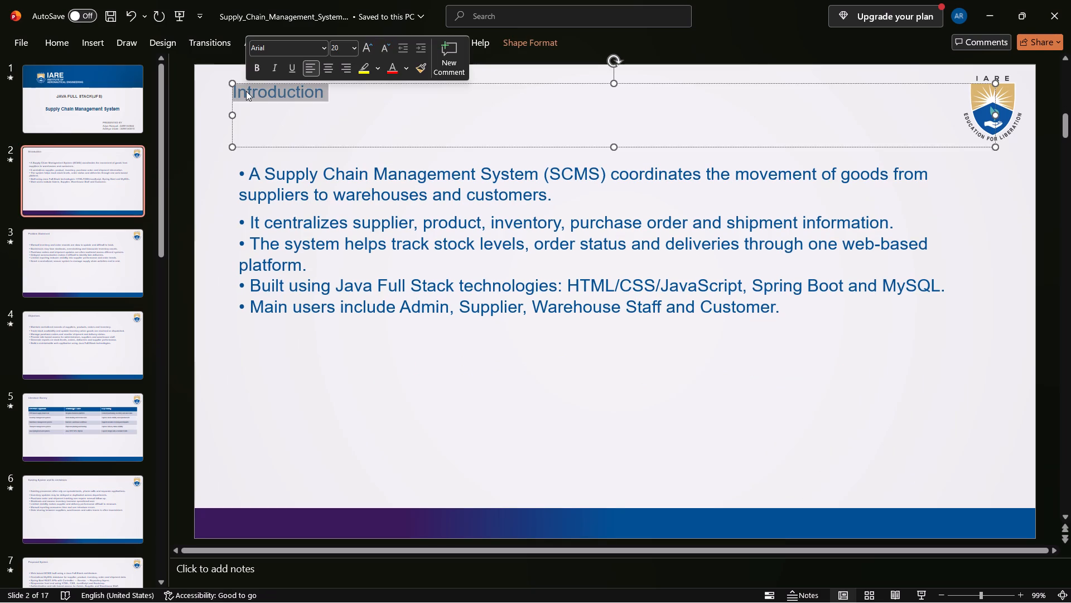
click(356, 52)
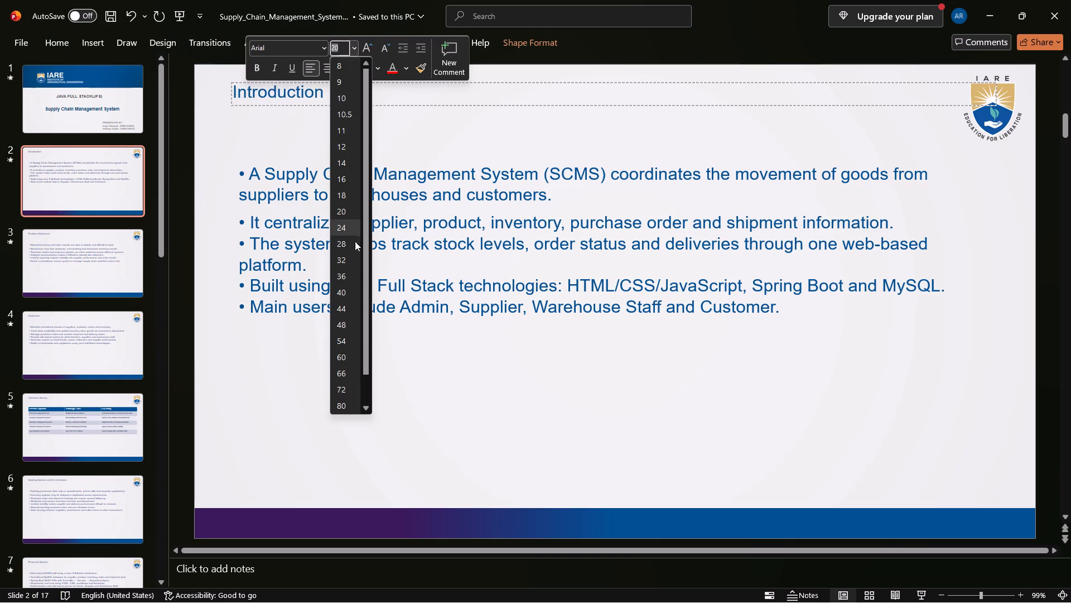
click(354, 270)
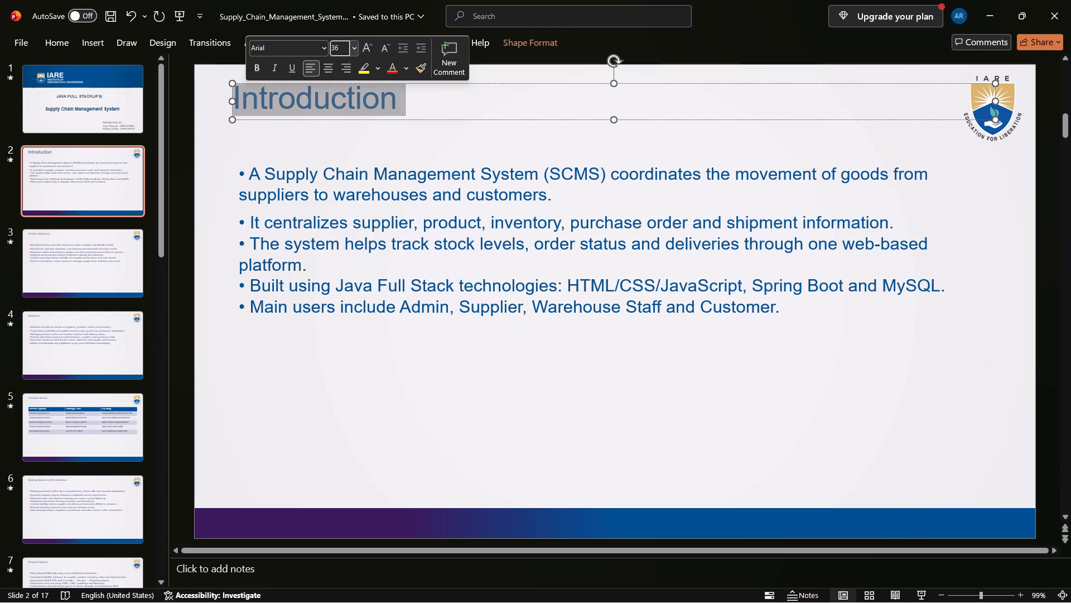
Apply the Arial (Body) theme font to all the bullet text on the Introduction slide.
drag(786, 316, 320, 175)
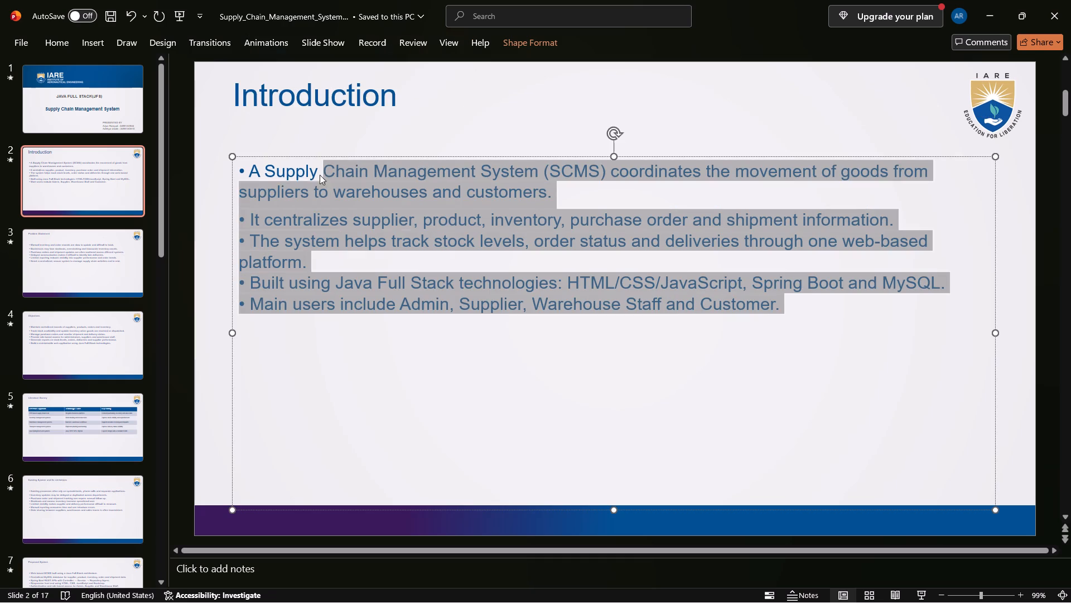
drag(320, 175, 190, 165)
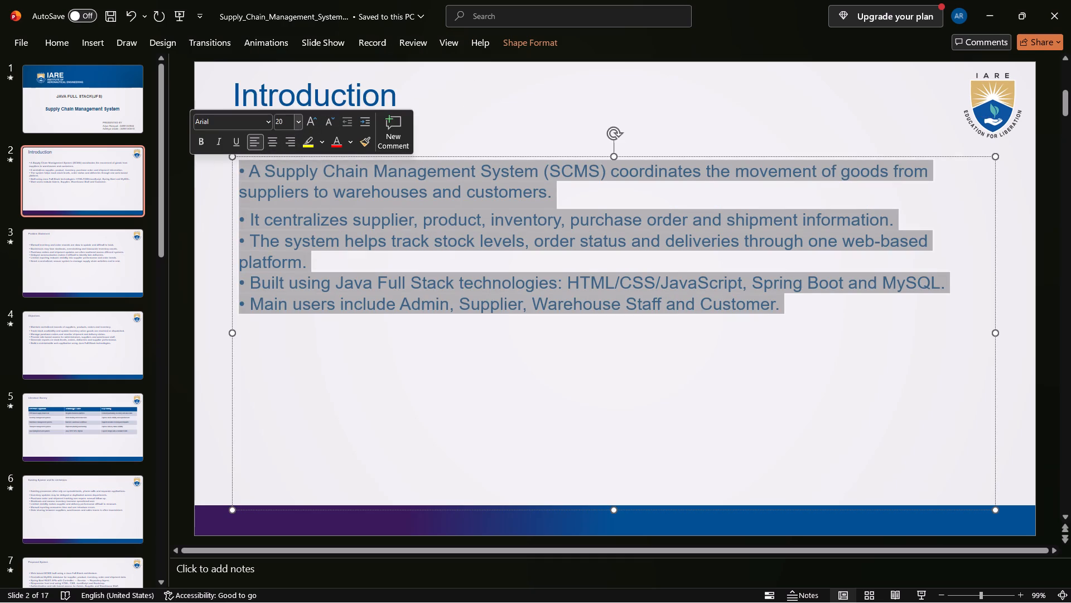
click(268, 121)
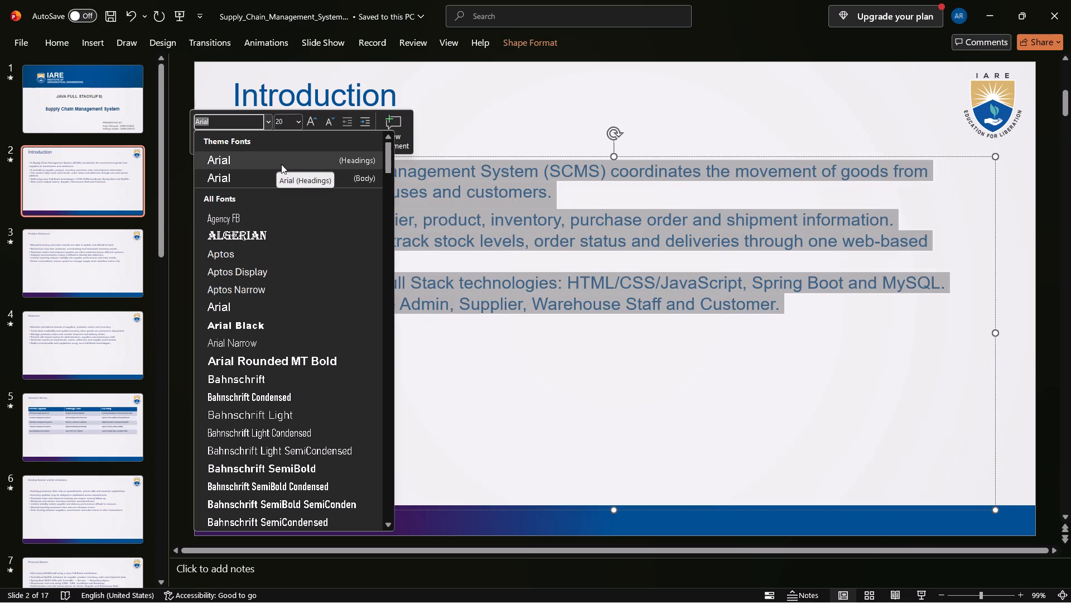
click(281, 177)
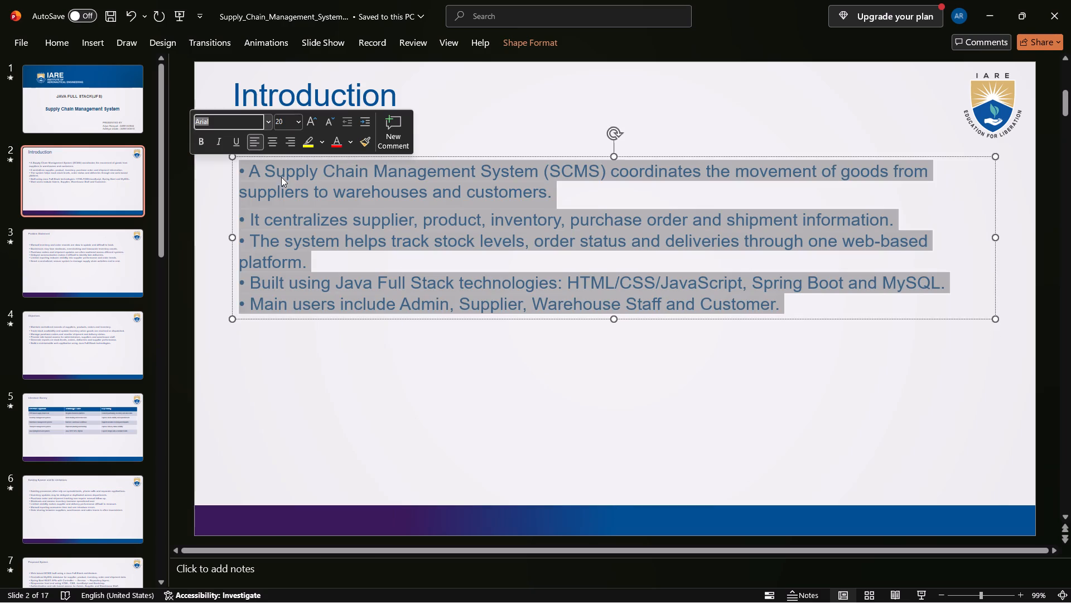
click(429, 370)
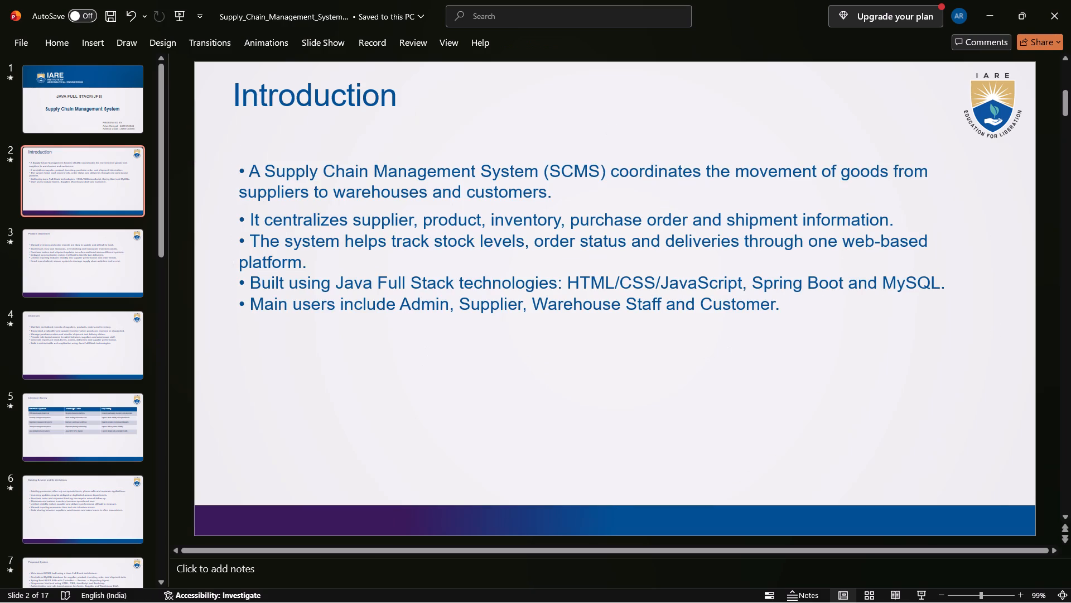
Set the font size of all the bullet text on the Introduction slide to 24.
drag(792, 311, 242, 162)
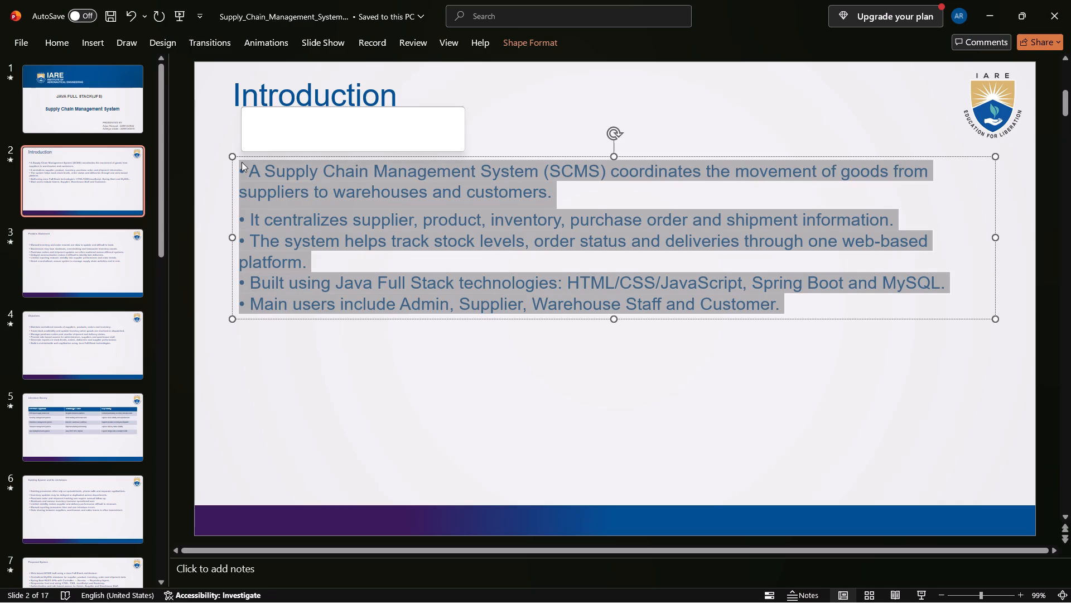
click(353, 113)
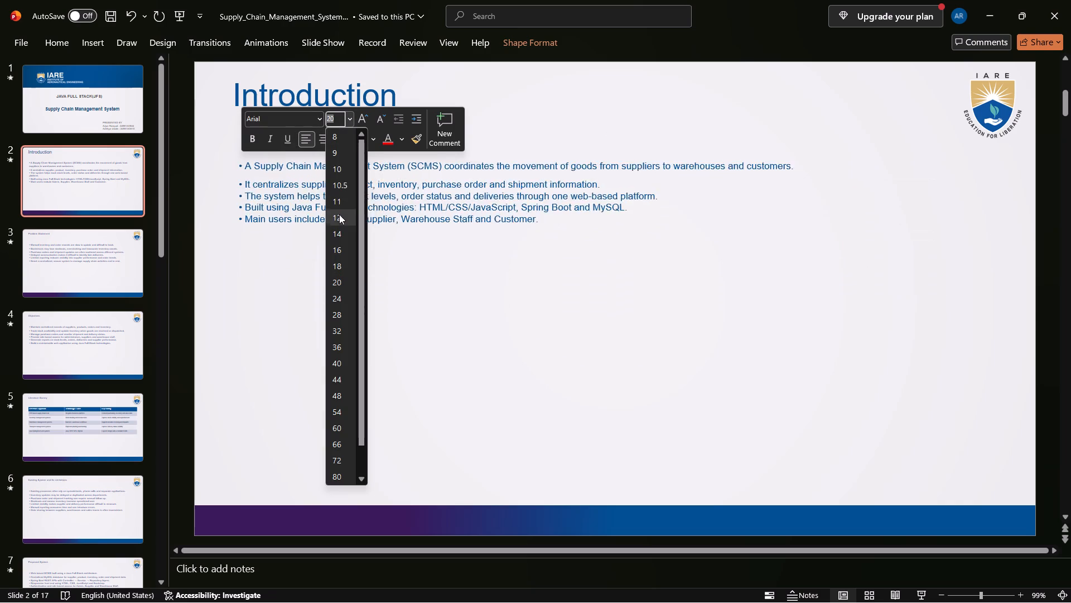
click(340, 293)
click(452, 425)
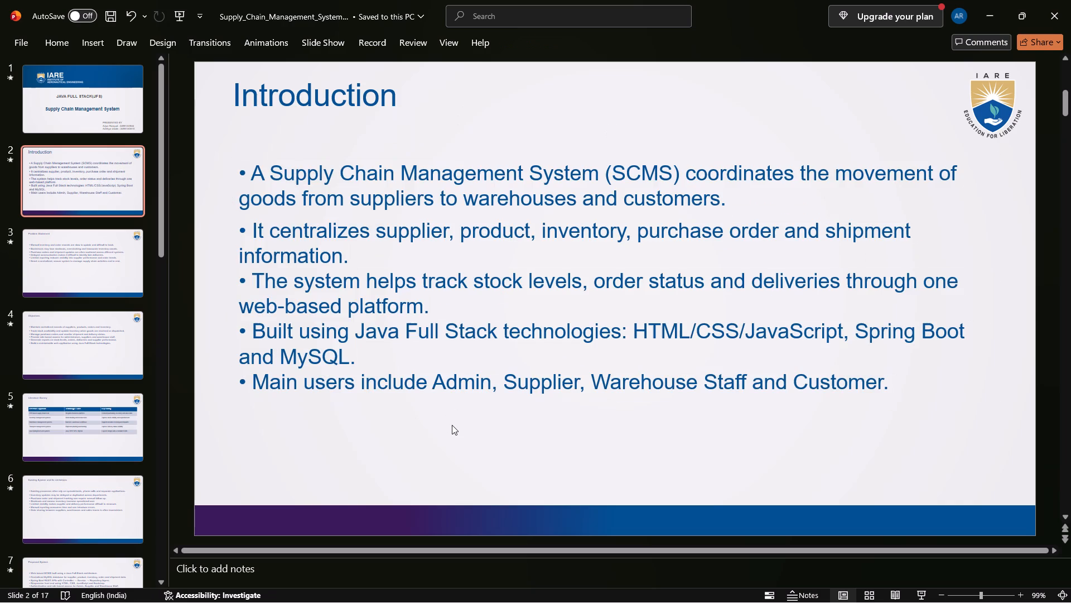
Shift the "Problem Statement" heading on slide 3 slightly to the right, in line with the start of the bullet text.
click(99, 265)
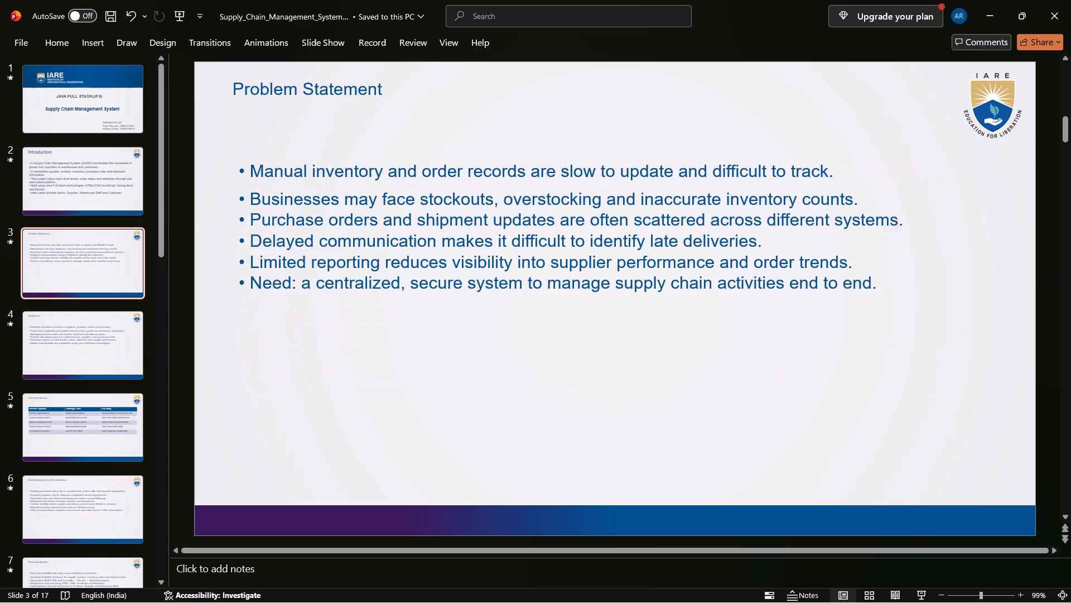
click(394, 84)
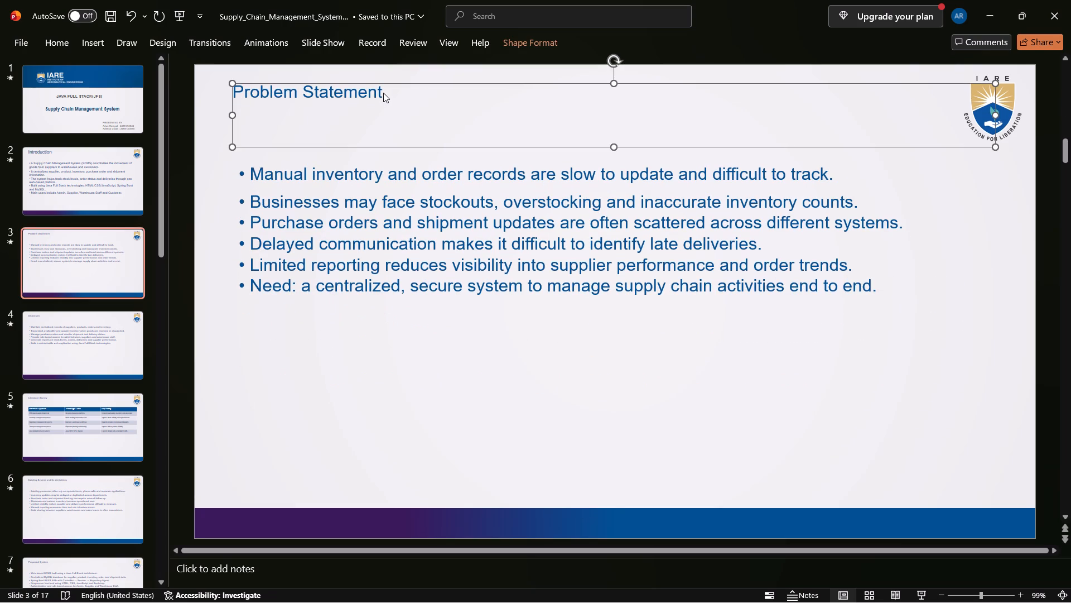
drag(388, 90, 410, 91)
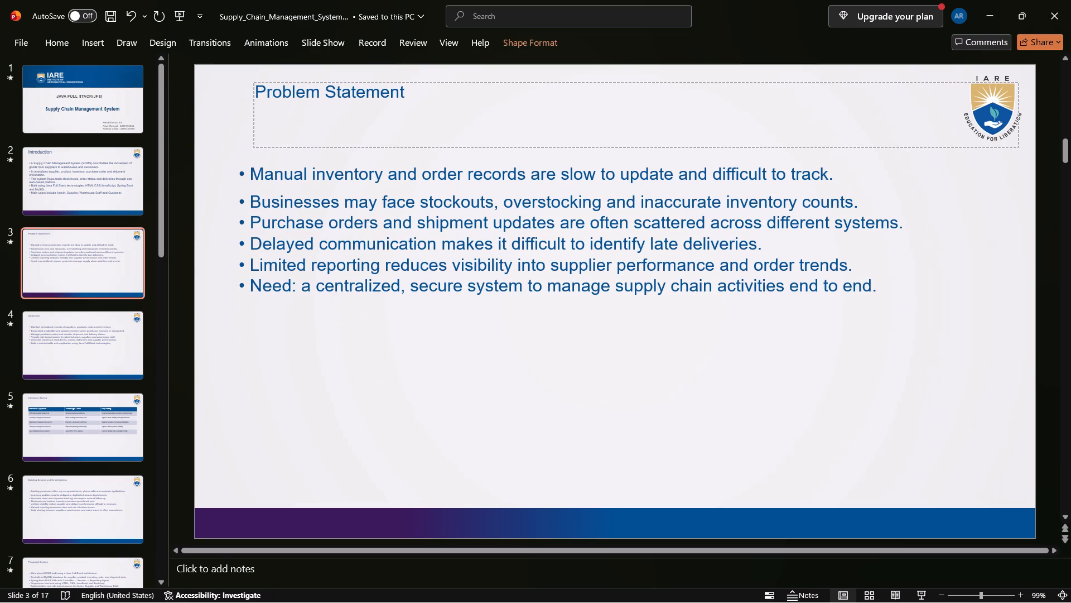
drag(410, 91, 403, 83)
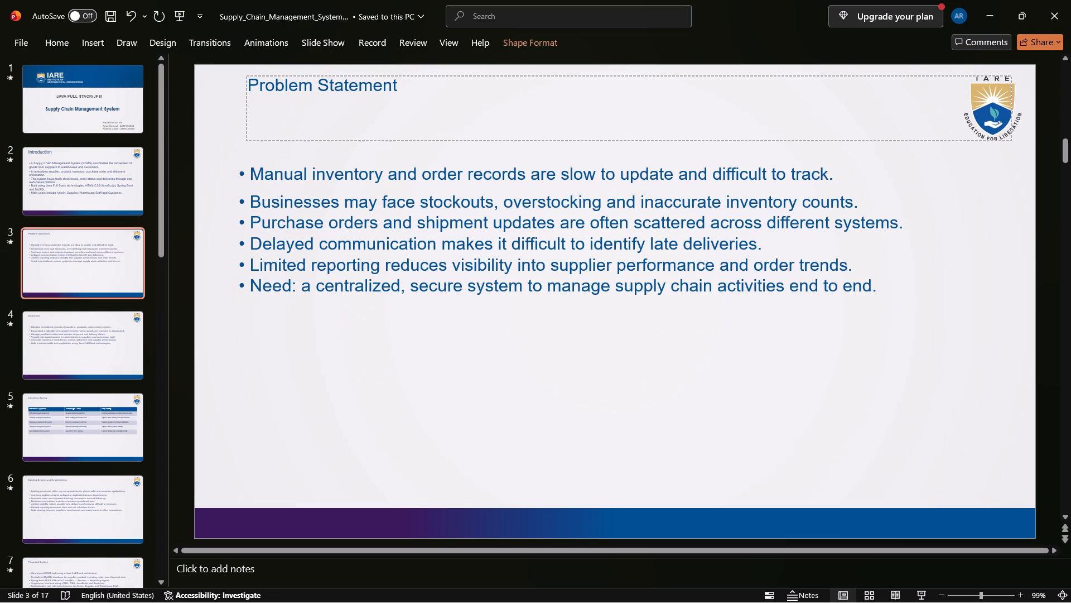
drag(403, 83, 404, 84)
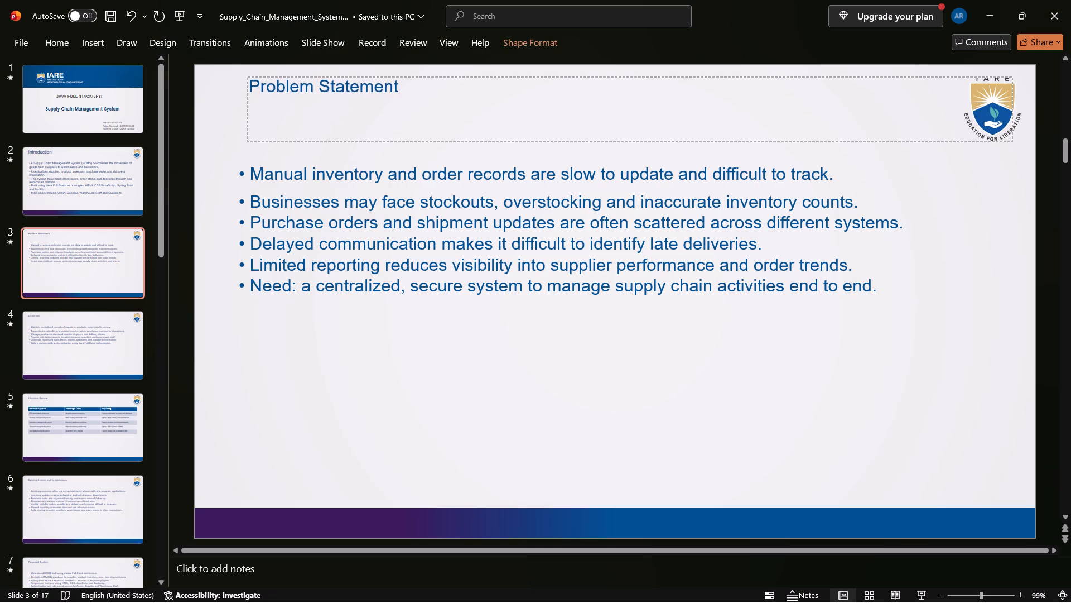
drag(404, 84, 405, 87)
click(411, 97)
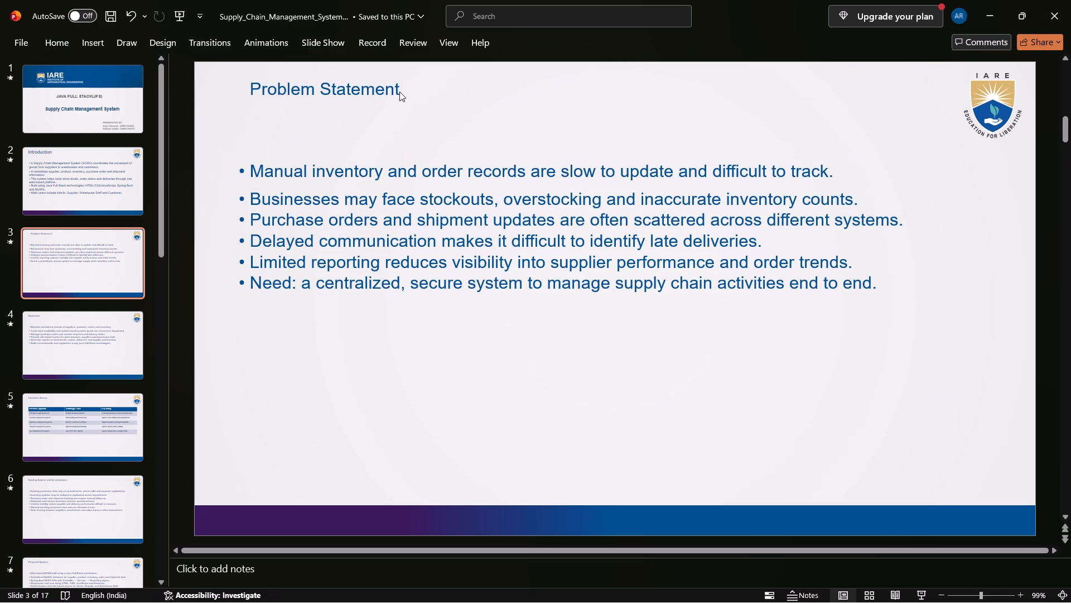
Apply the Arial (Headings) theme font to the "Problem Statement" heading on slide 3.
click(395, 92)
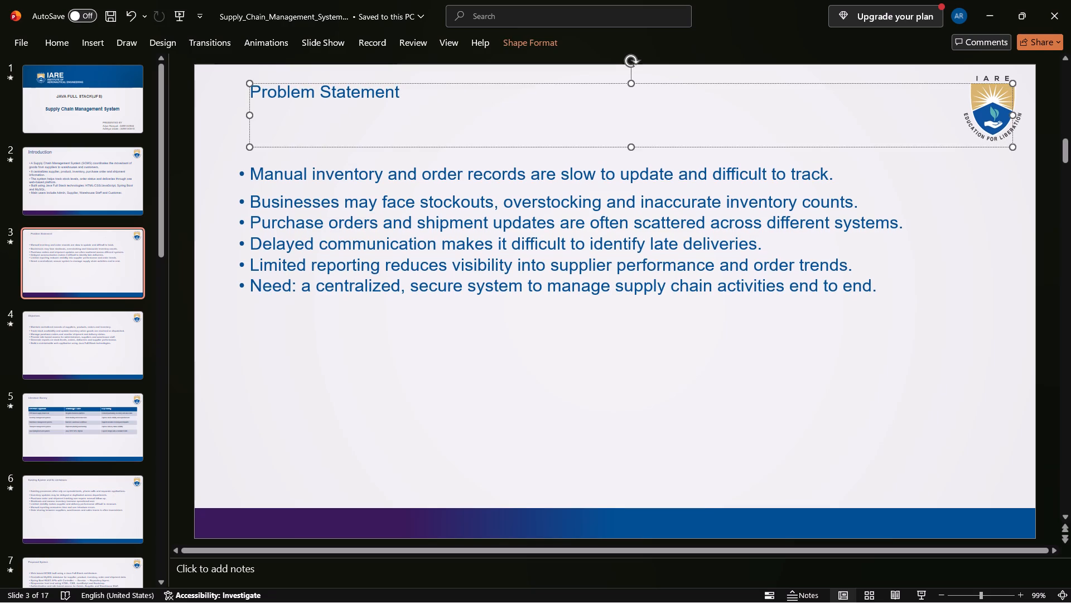
drag(399, 92, 264, 94)
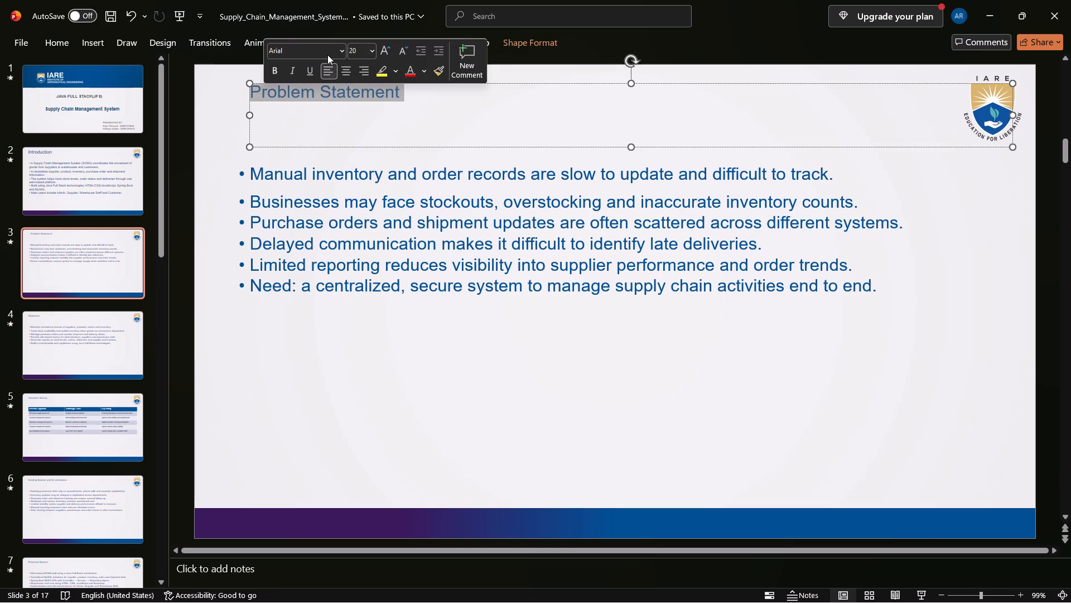
click(342, 50)
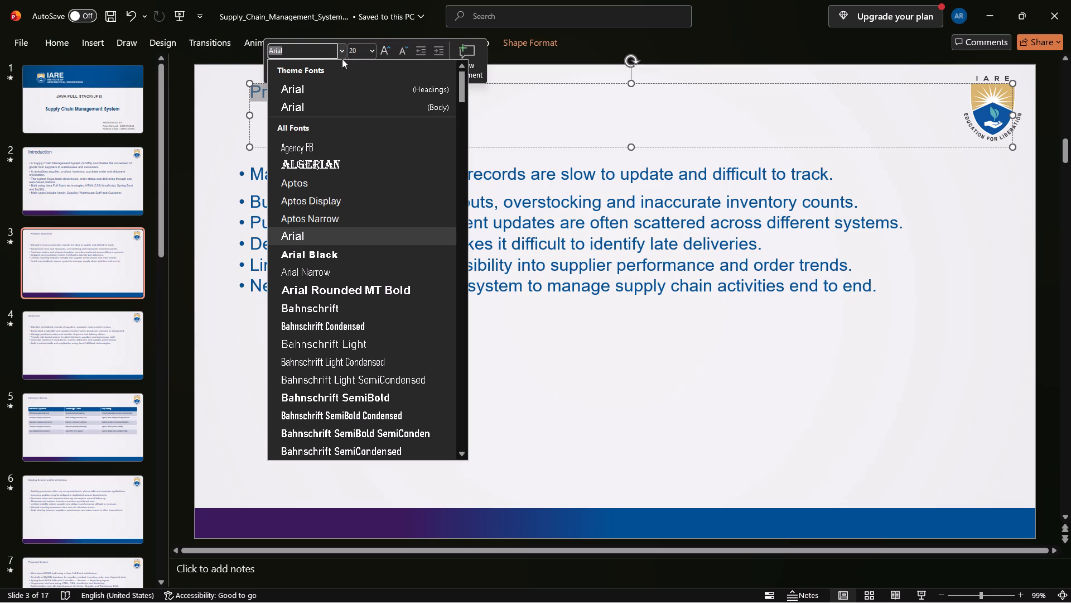
click(345, 95)
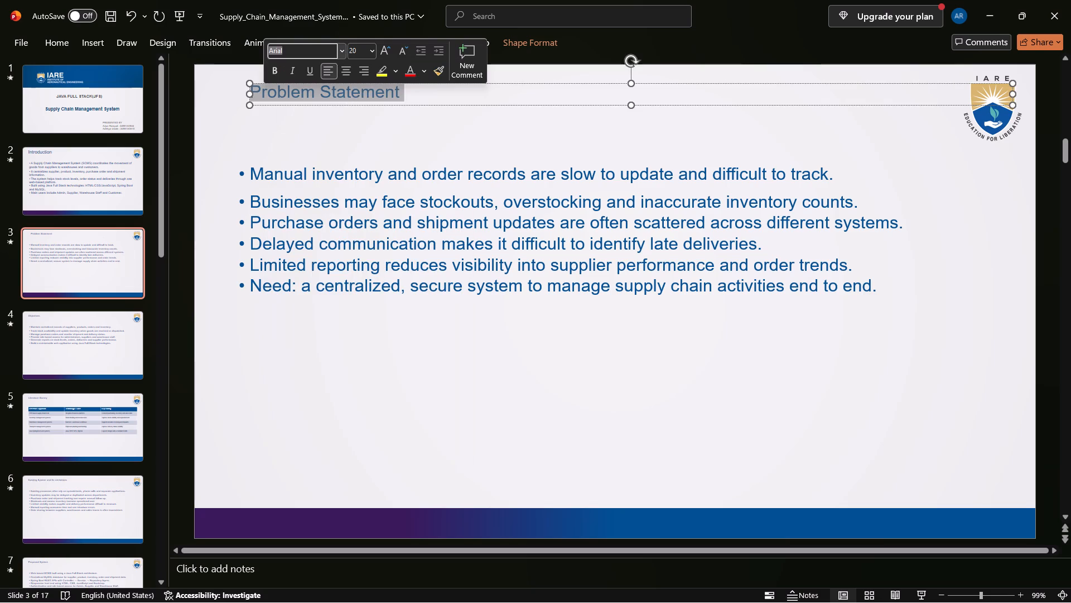
click(418, 95)
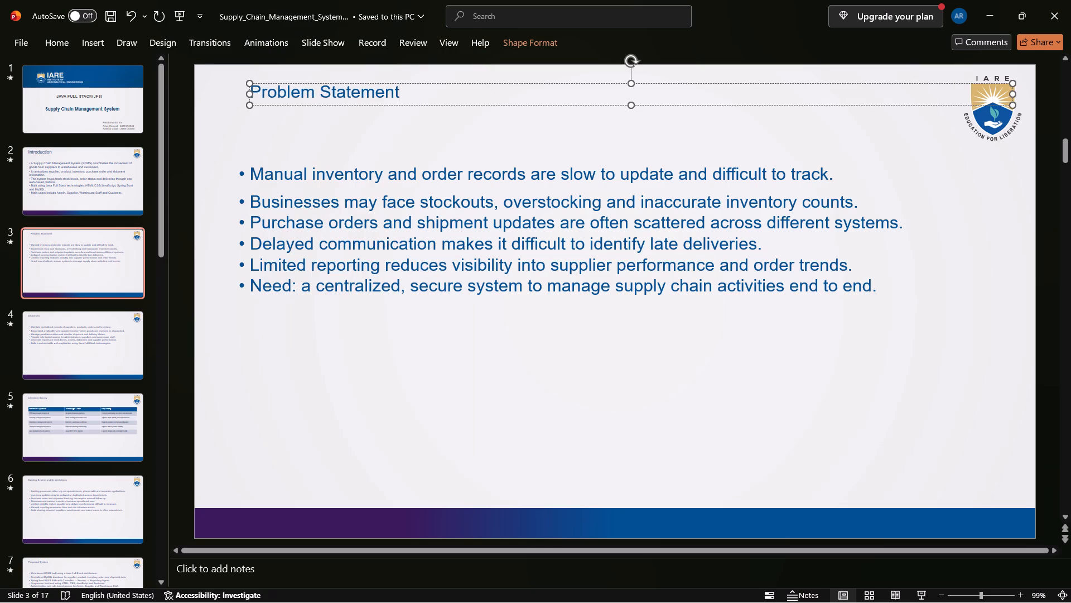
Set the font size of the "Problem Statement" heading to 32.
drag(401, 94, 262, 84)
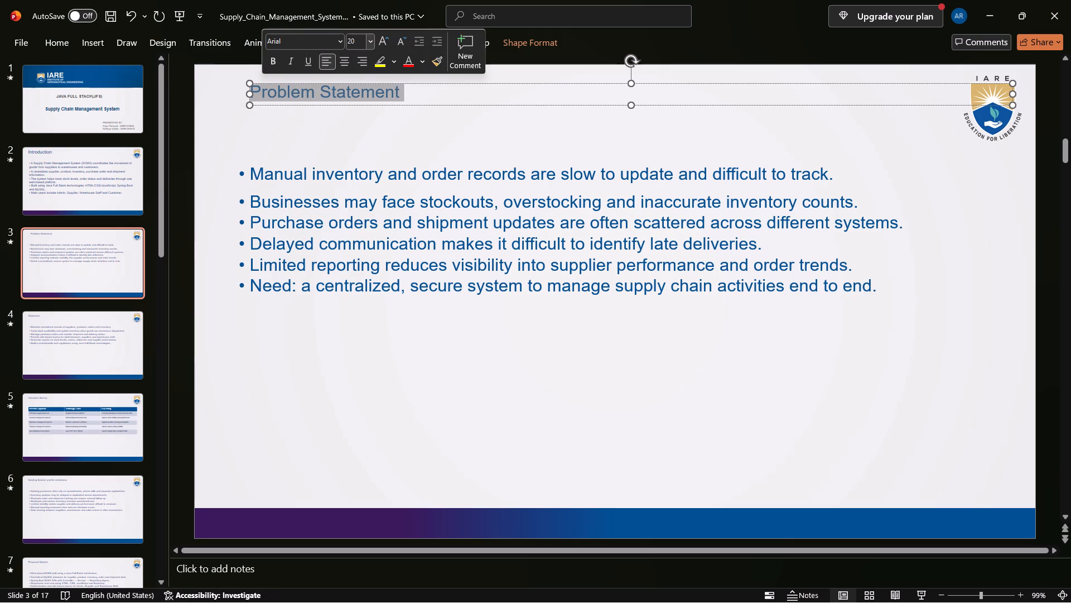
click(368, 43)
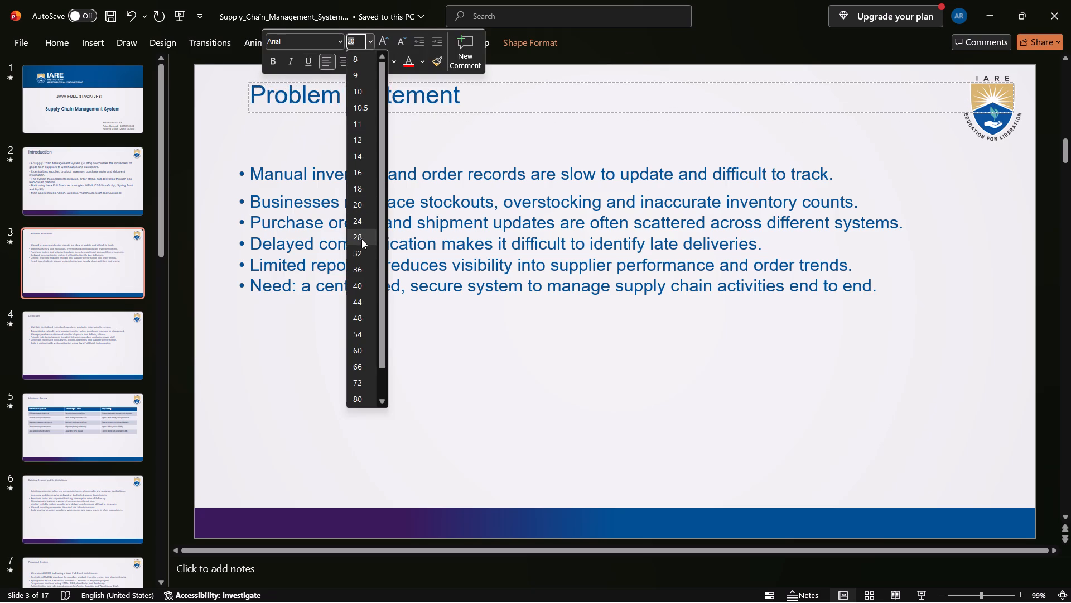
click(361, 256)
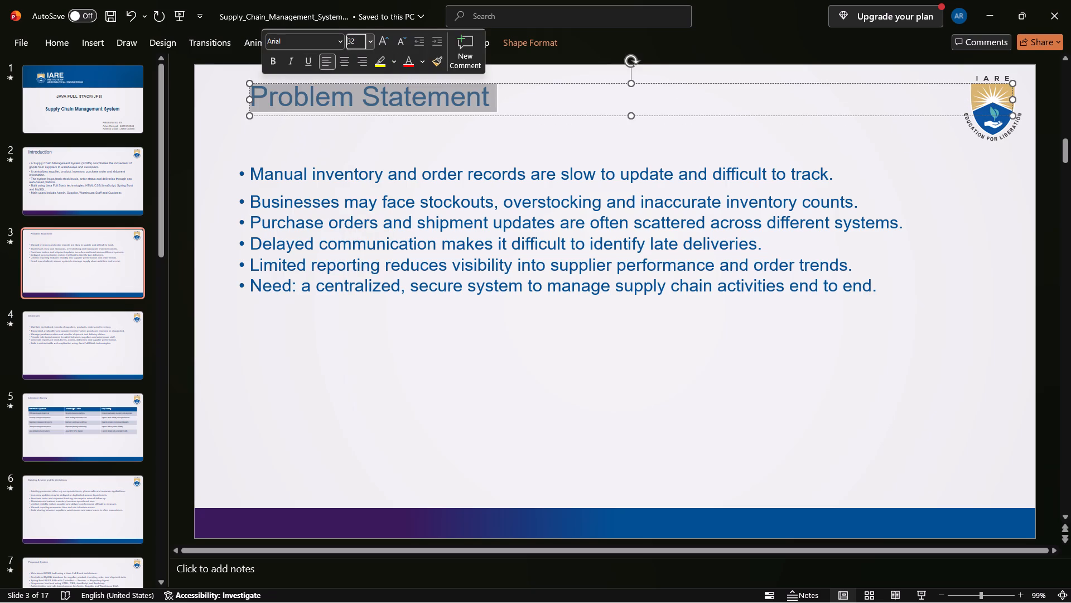
Check the "Introduction" heading's font size on slide 2 for comparison.
click(81, 174)
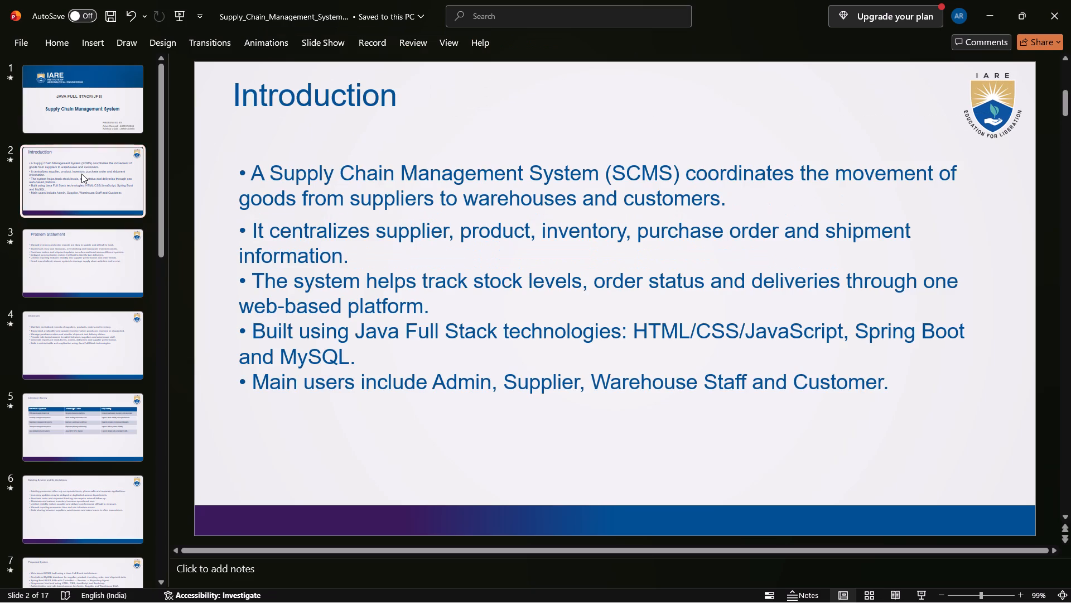
click(398, 109)
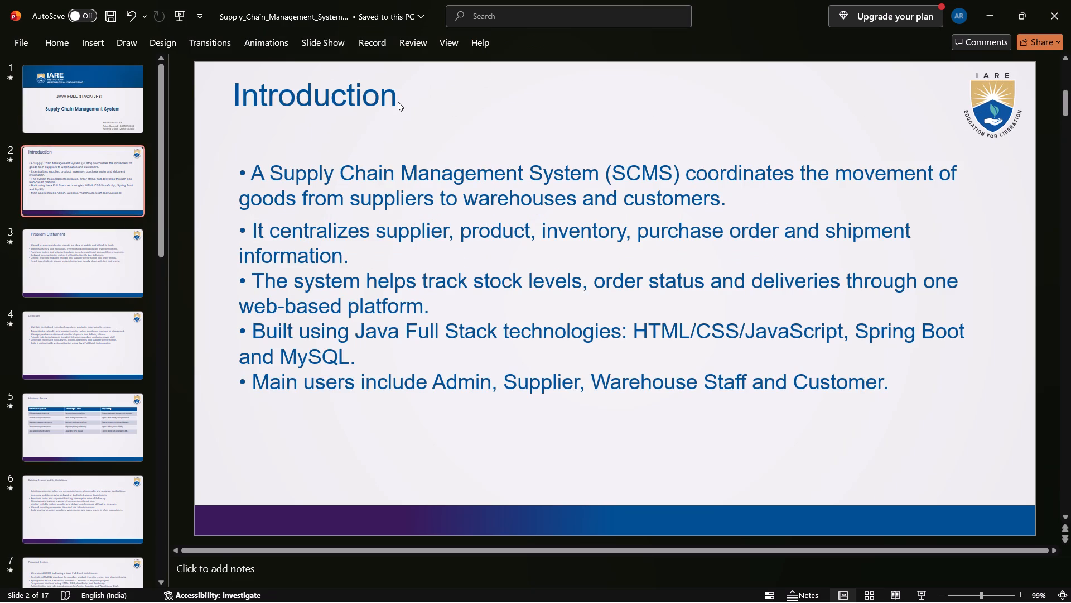
click(398, 102)
drag(395, 98, 303, 96)
Set the font size of the "Problem Statement" heading on slide 3 to 36.
click(99, 267)
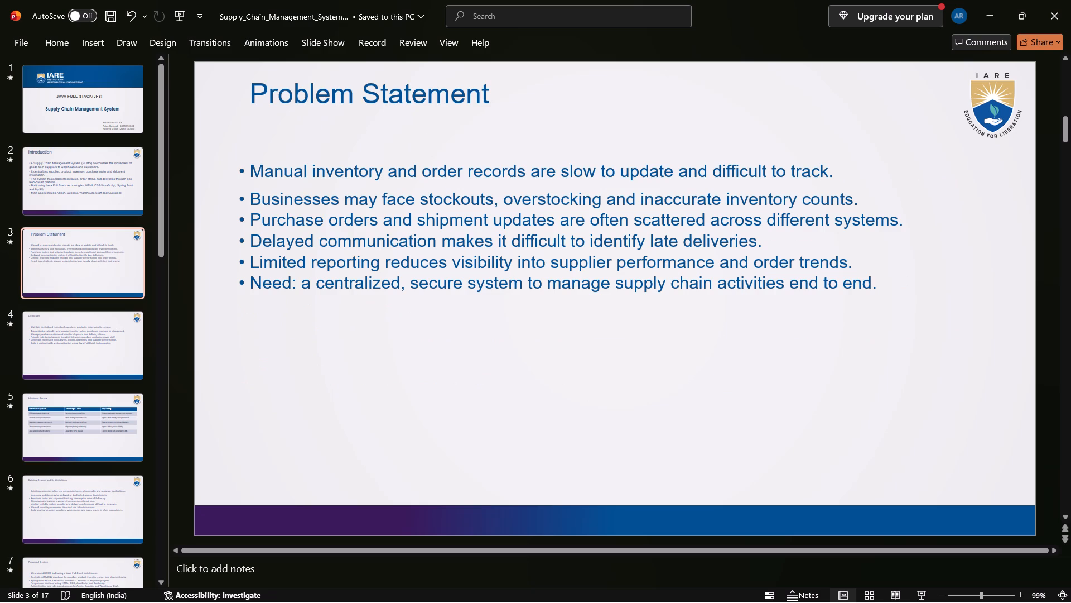
click(486, 95)
drag(486, 95, 245, 105)
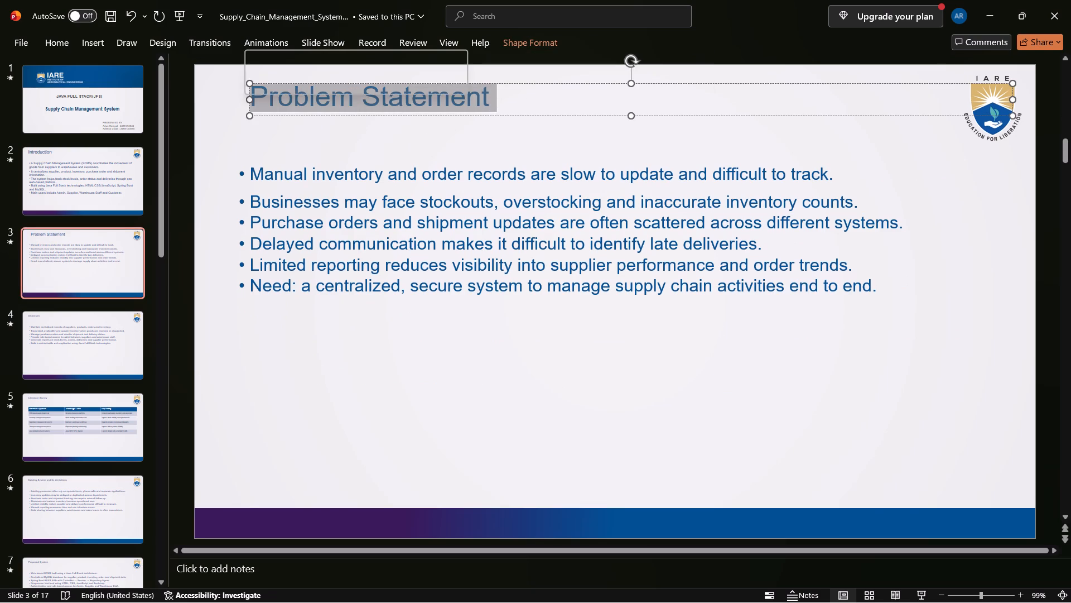
click(351, 56)
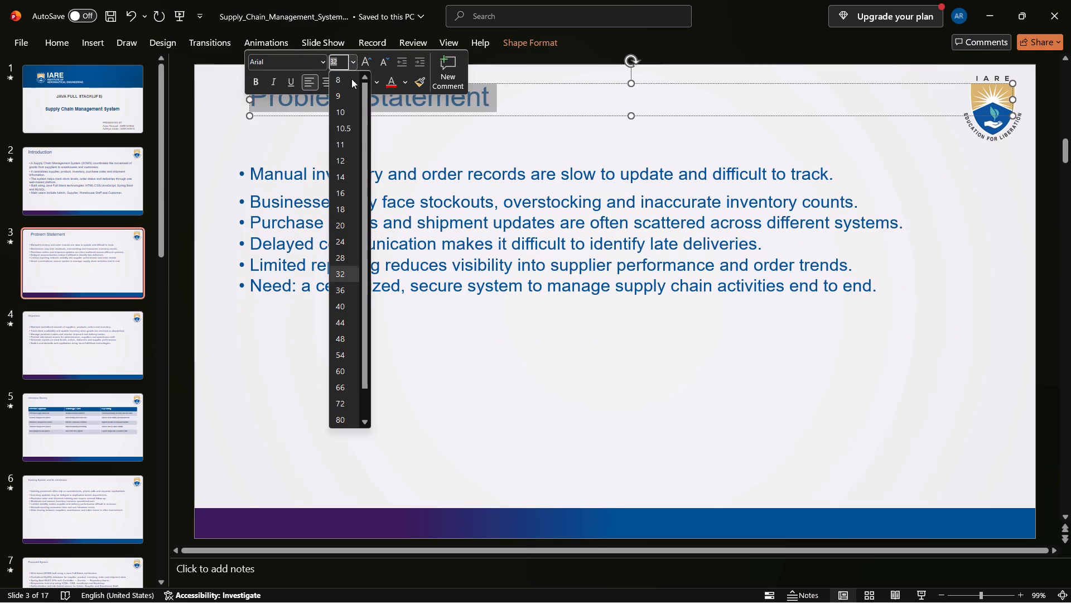
click(346, 286)
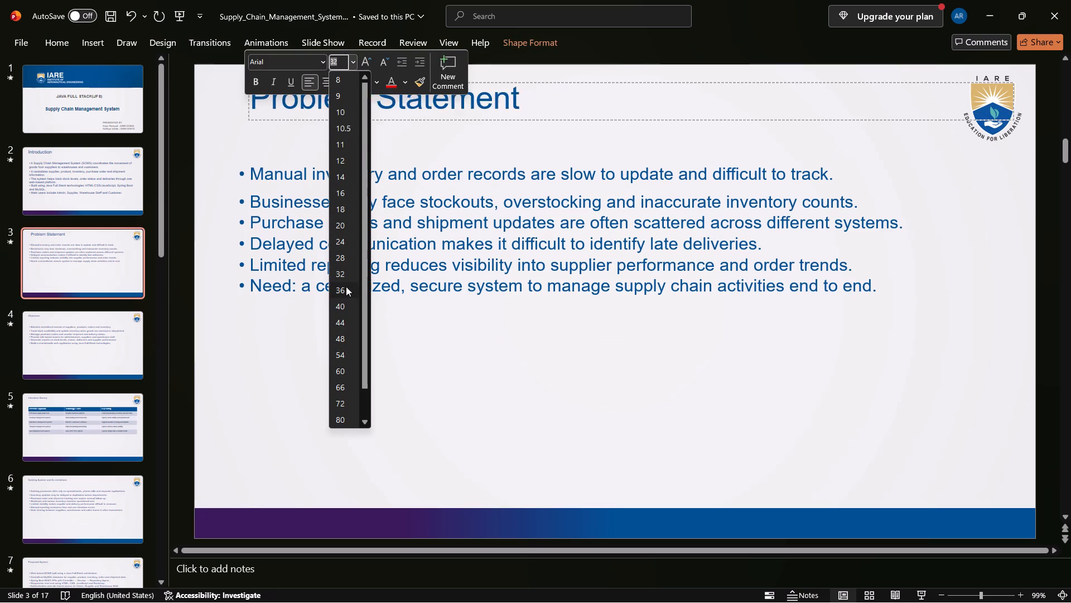
click(826, 339)
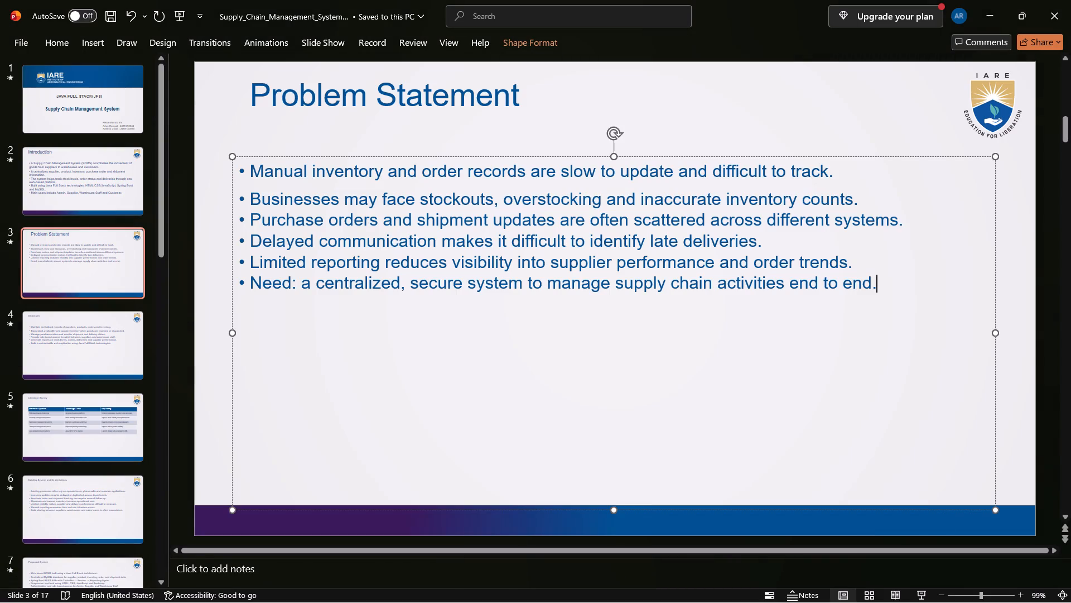
drag(887, 288, 244, 164)
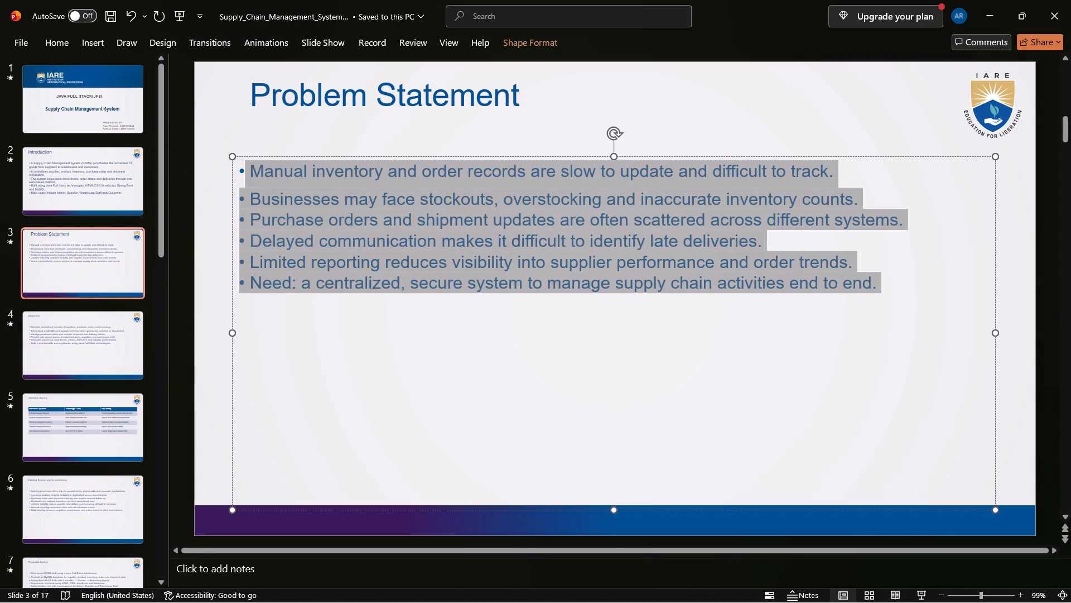
drag(244, 164, 244, 164)
click(353, 122)
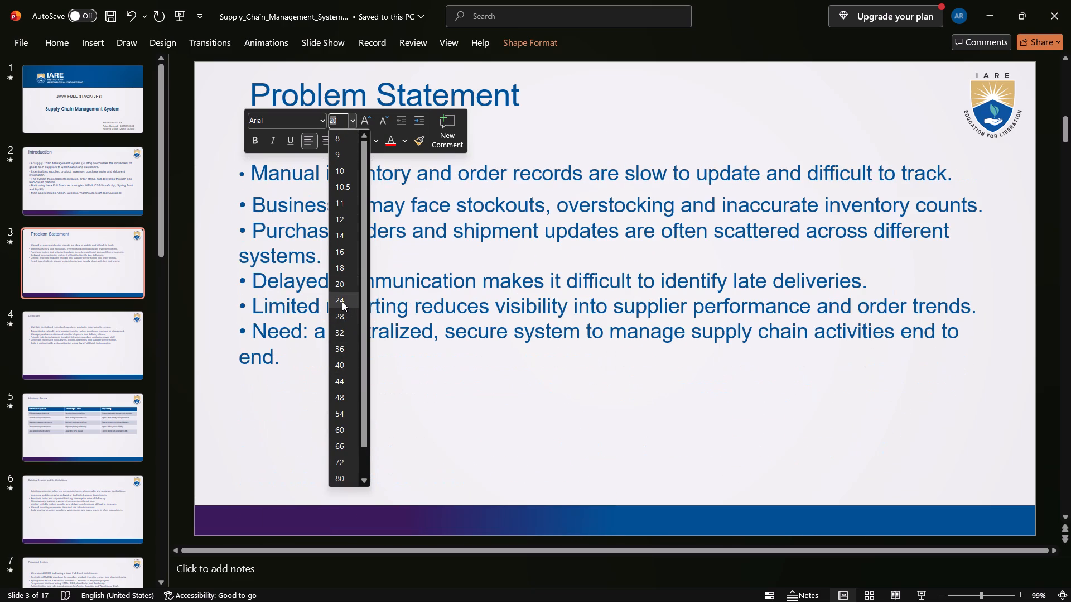
click(342, 301)
Compare the Introduction slide's bullet text with that of the Problem Statement slide.
click(89, 192)
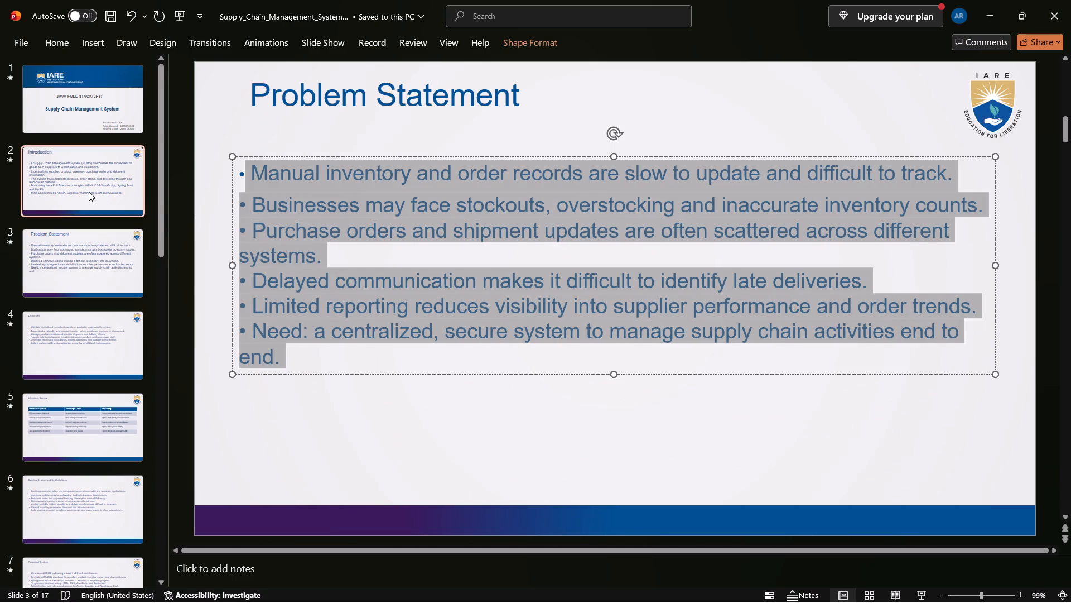
drag(494, 361, 411, 276)
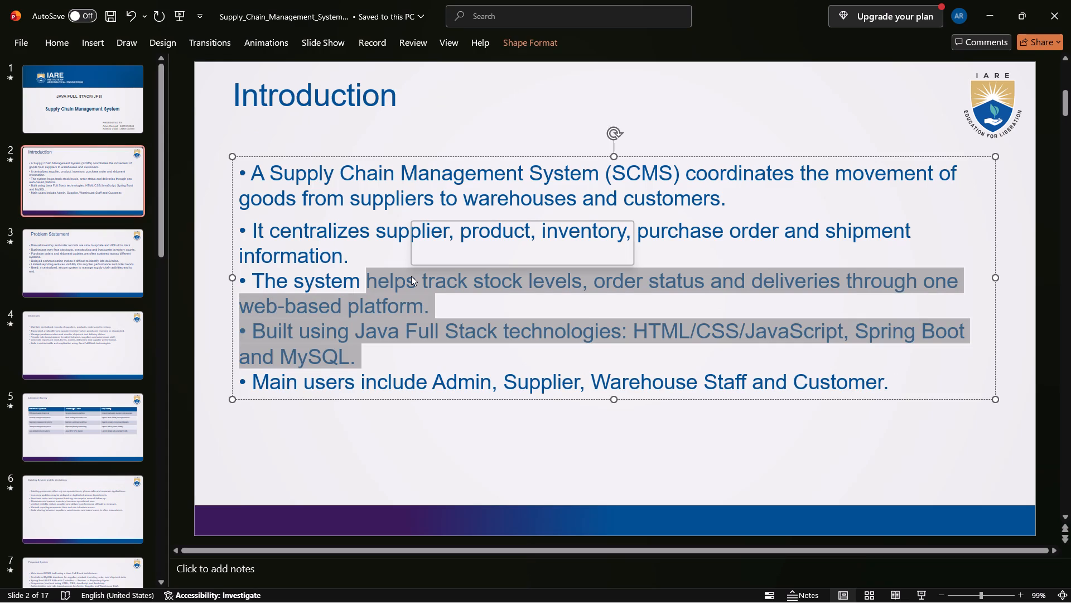
click(128, 263)
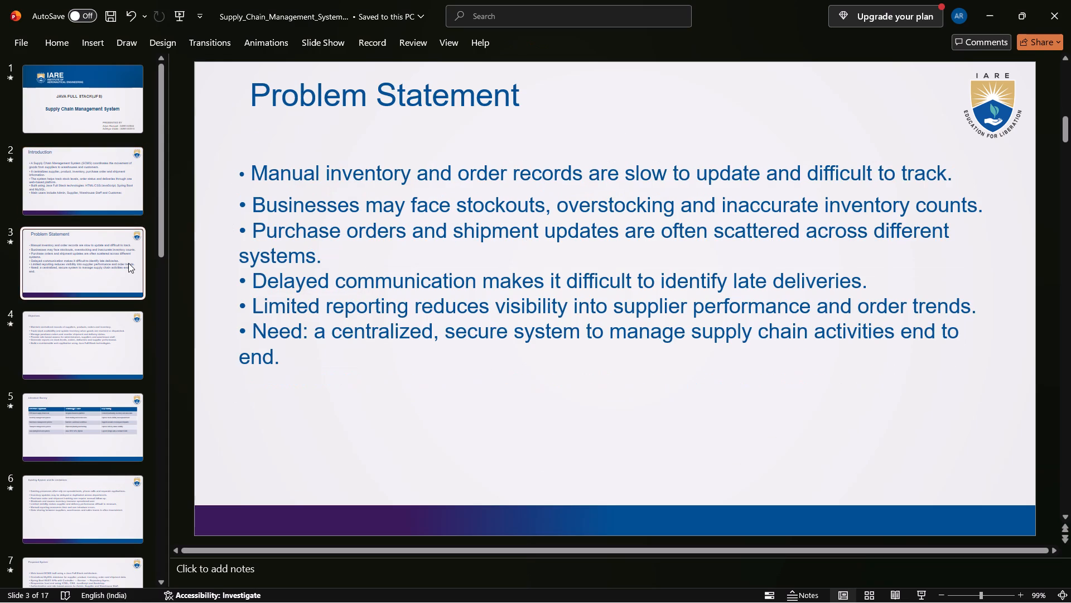
Set the font size of the "Objectives" heading on slide 4 to 36.
click(112, 337)
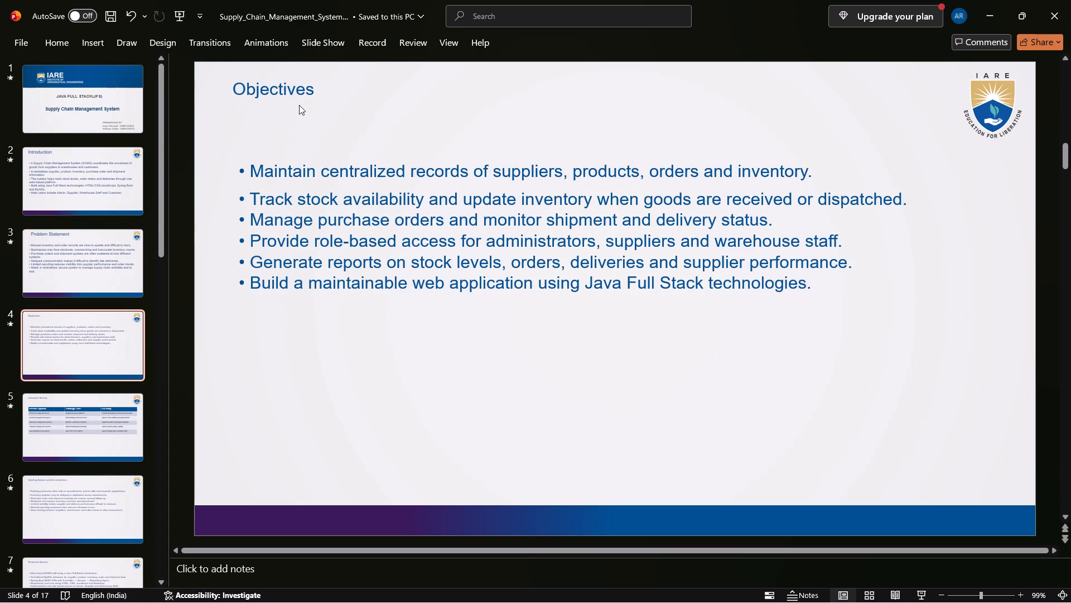
drag(312, 94, 242, 93)
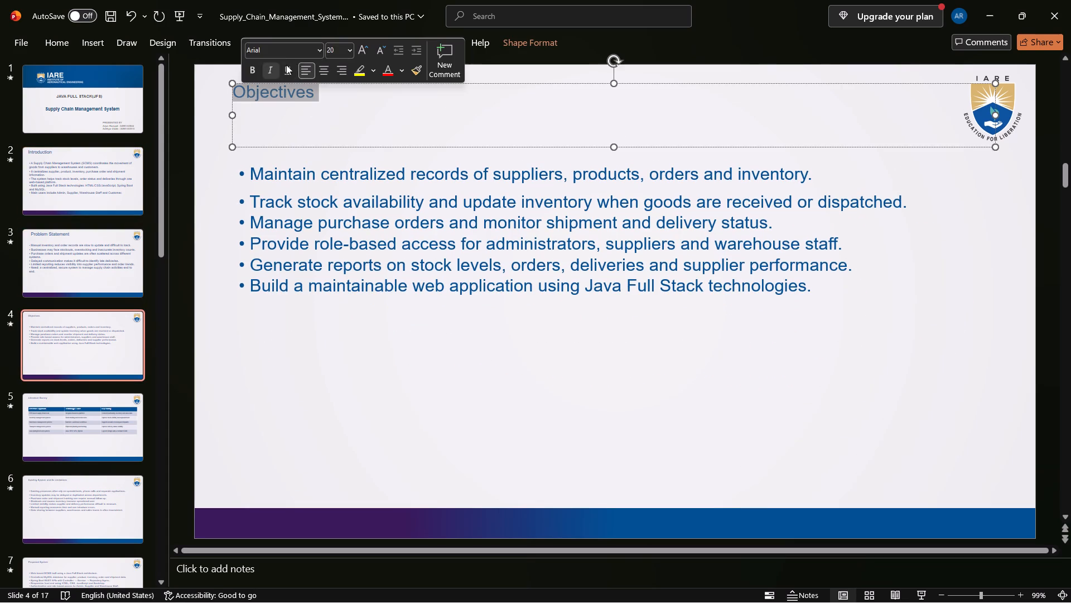
click(350, 48)
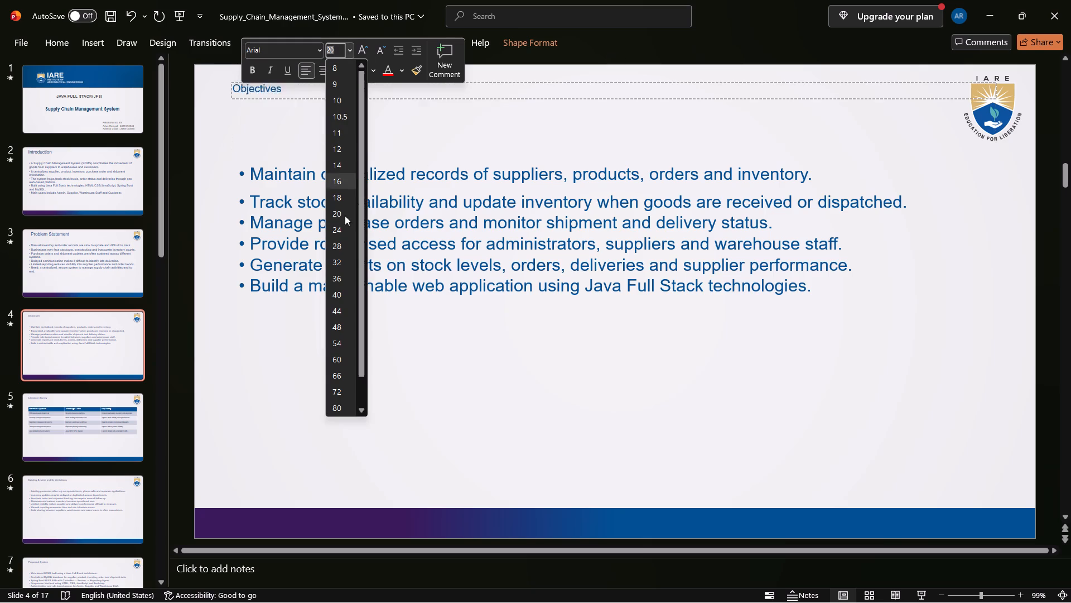
click(341, 274)
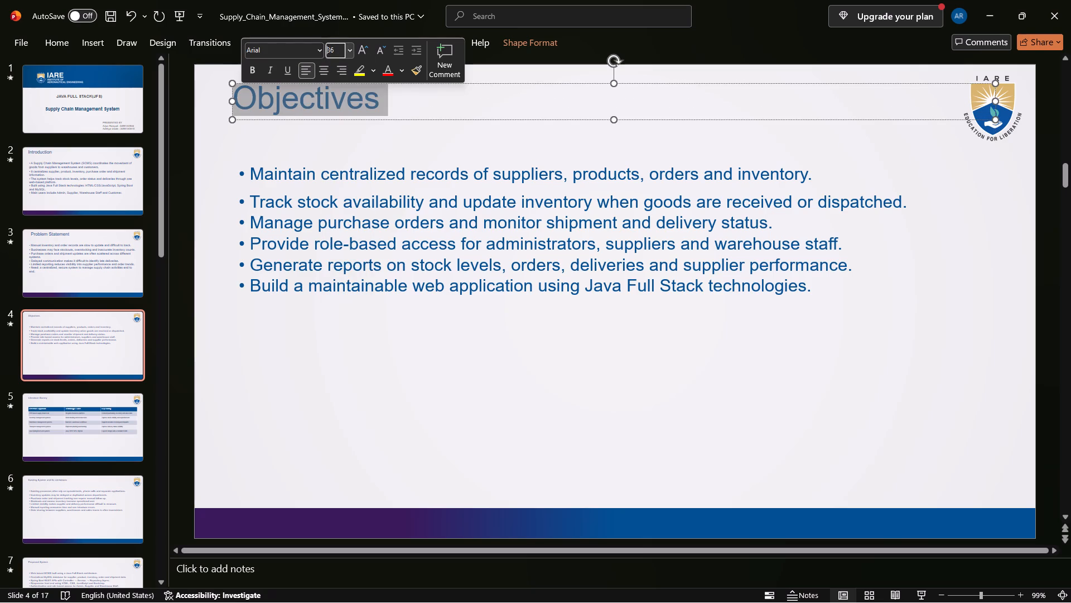
Set the font size of all the bullet text on the Objectives slide to 24.
drag(812, 293, 416, 221)
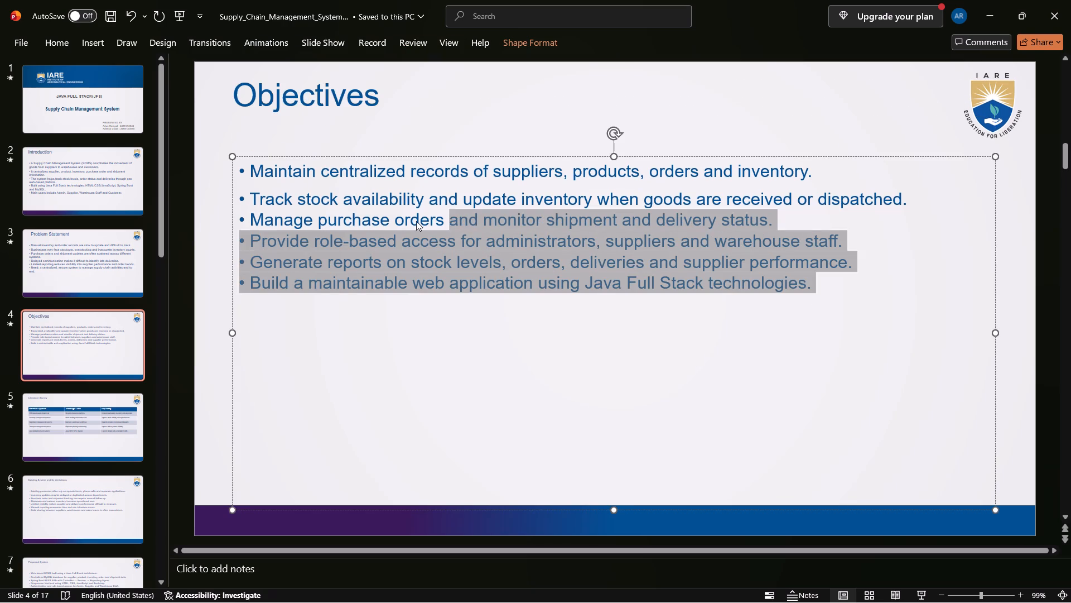
drag(416, 221, 244, 165)
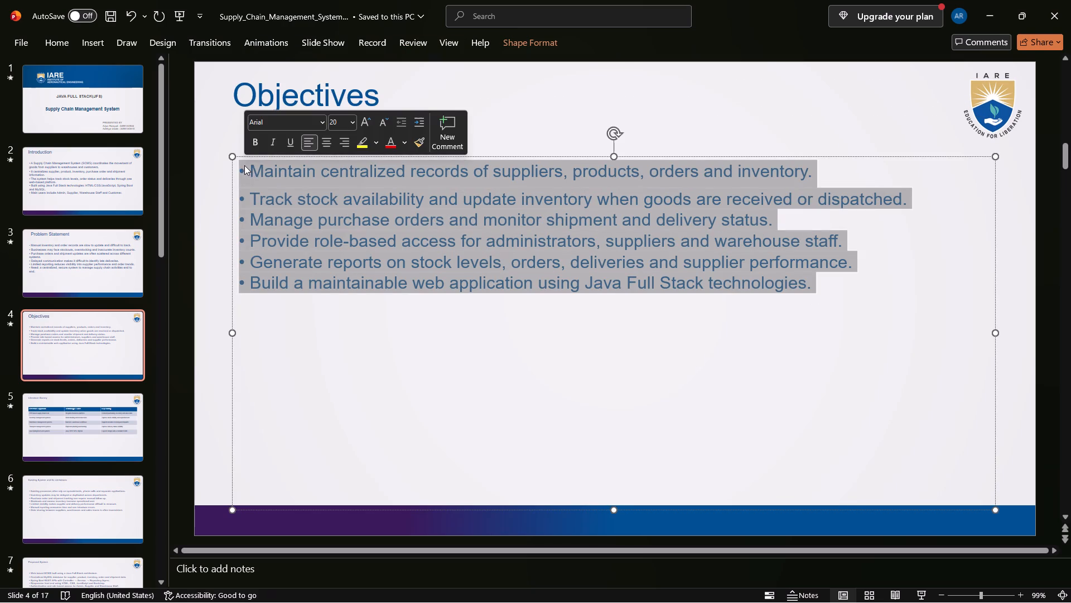
click(353, 119)
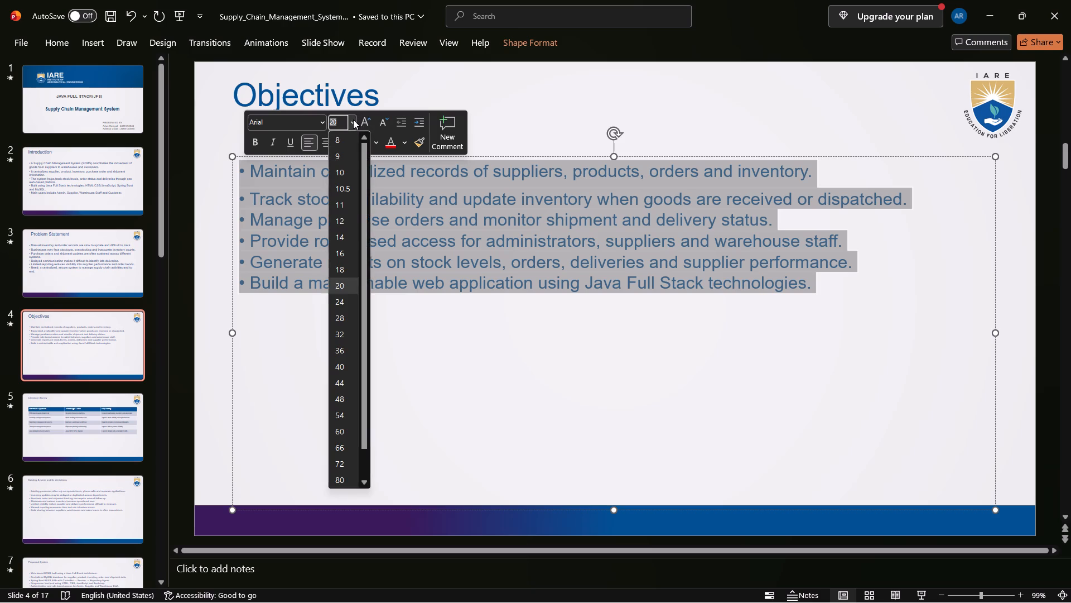
click(346, 300)
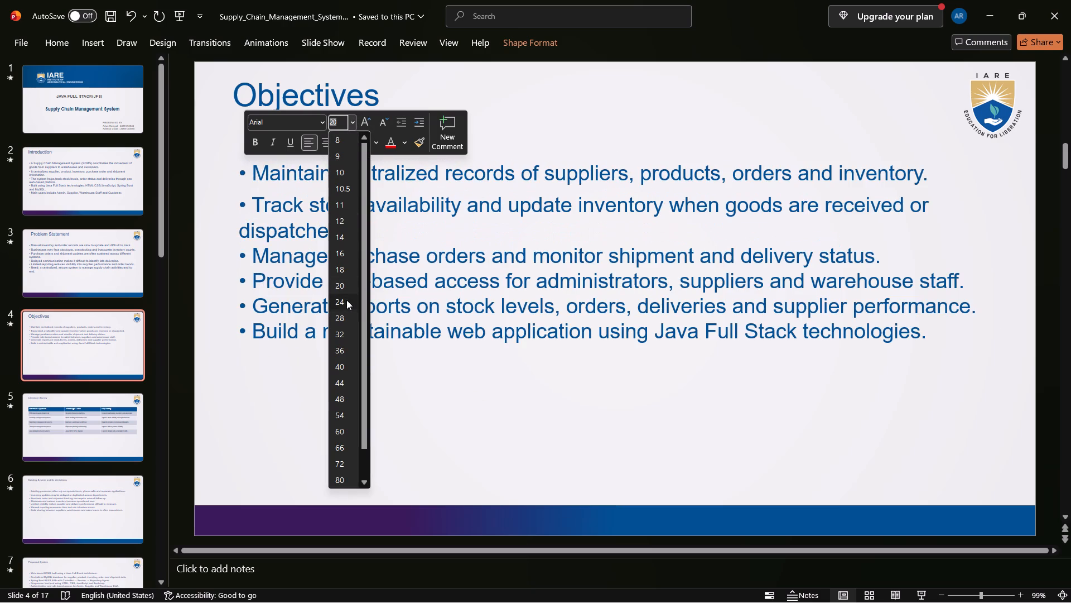
Set the font size of the "Literature Survey" heading on slide 5 to 36.
click(102, 415)
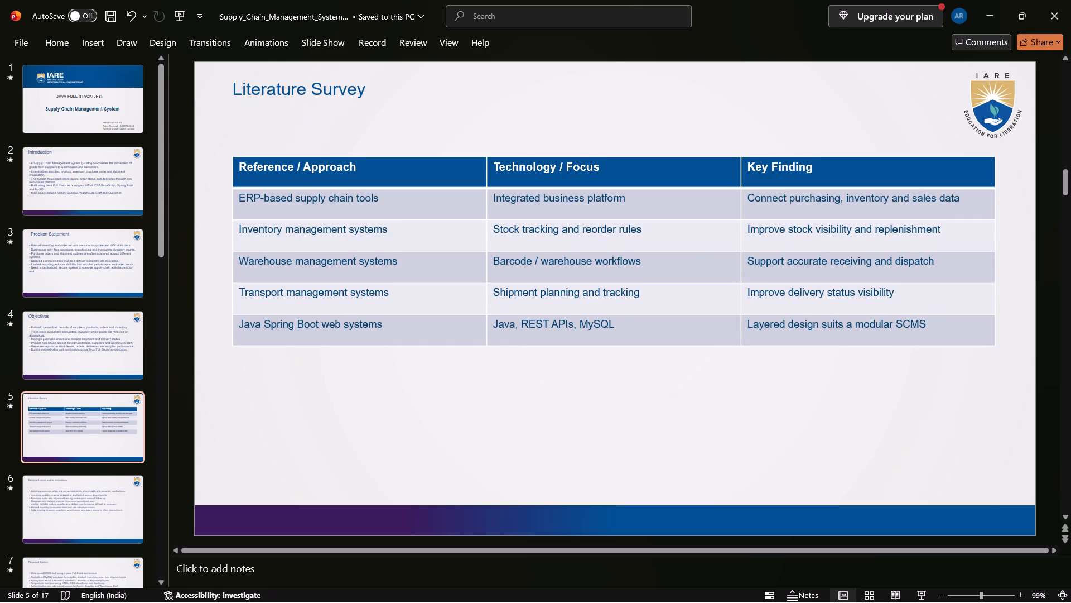
drag(363, 89, 242, 87)
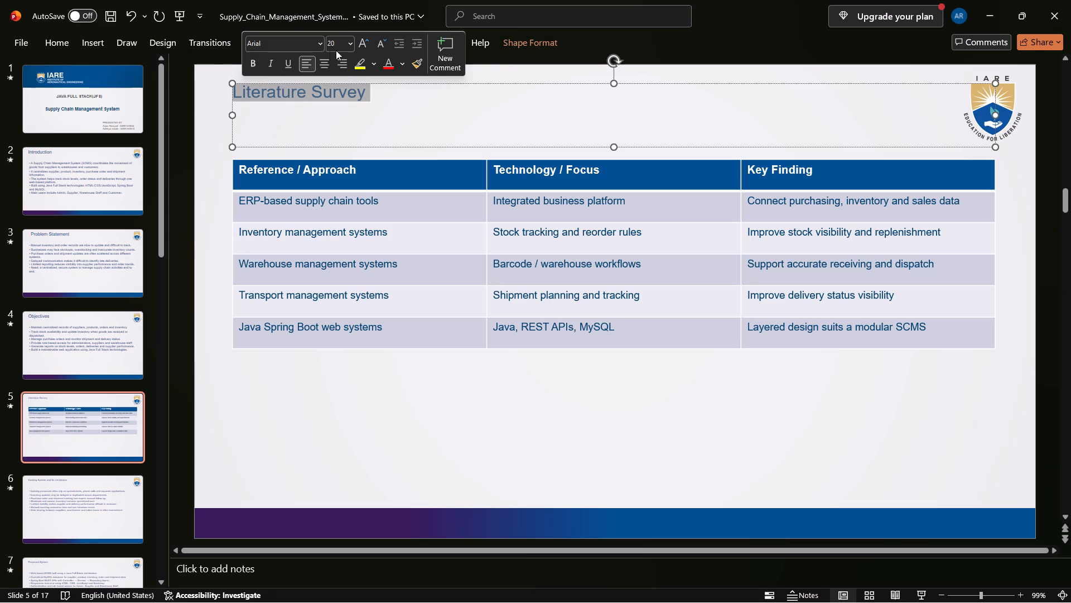
click(353, 47)
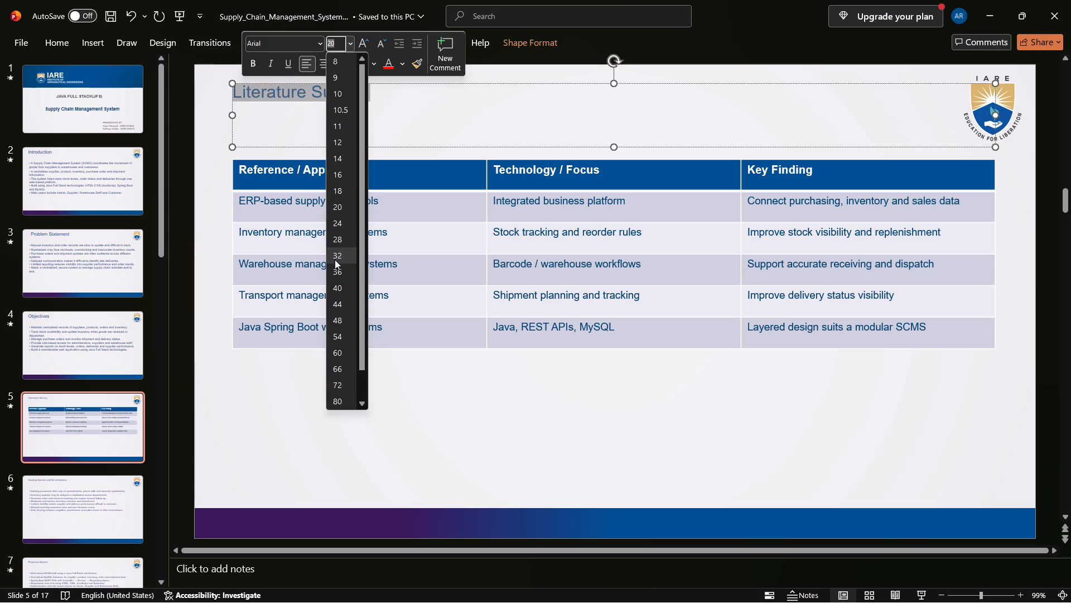
click(339, 267)
click(614, 405)
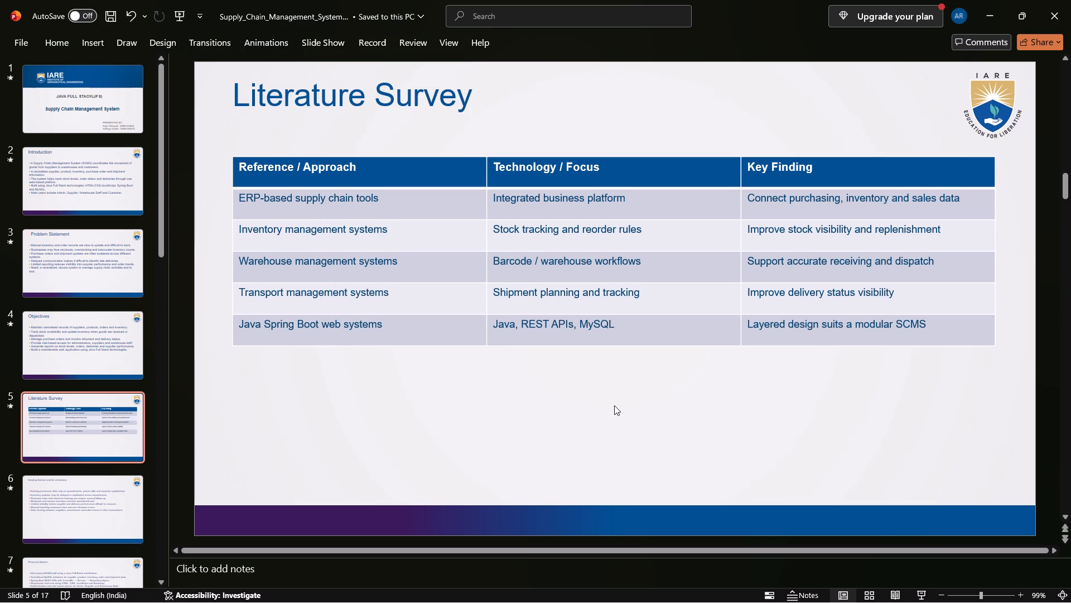
Enlarge the Literature Survey table, making it slightly wider and extending it down near the footer band and up towards the heading.
click(980, 340)
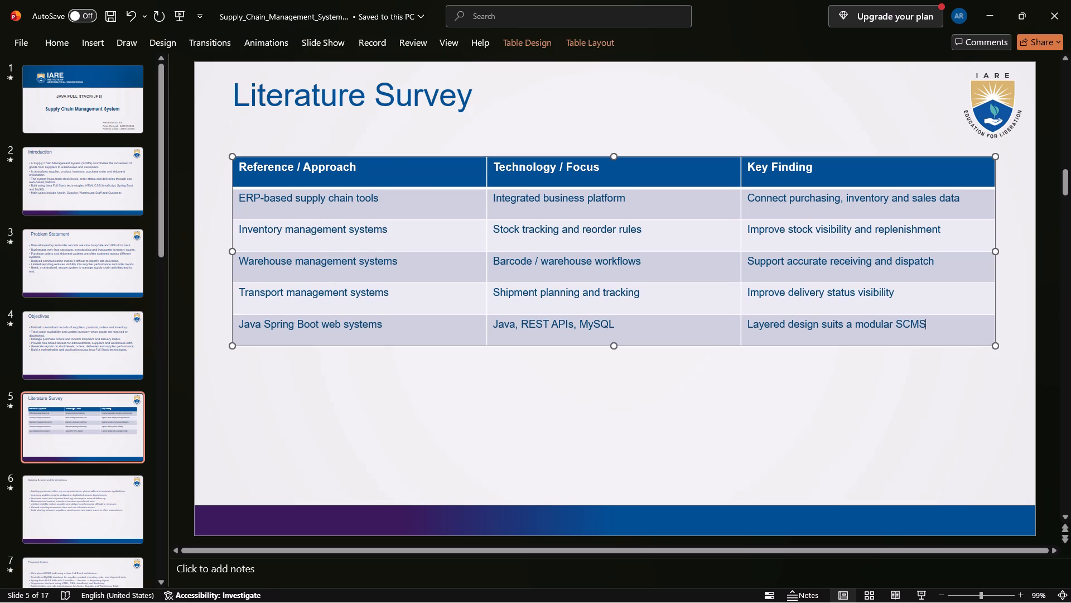
drag(996, 346, 1009, 401)
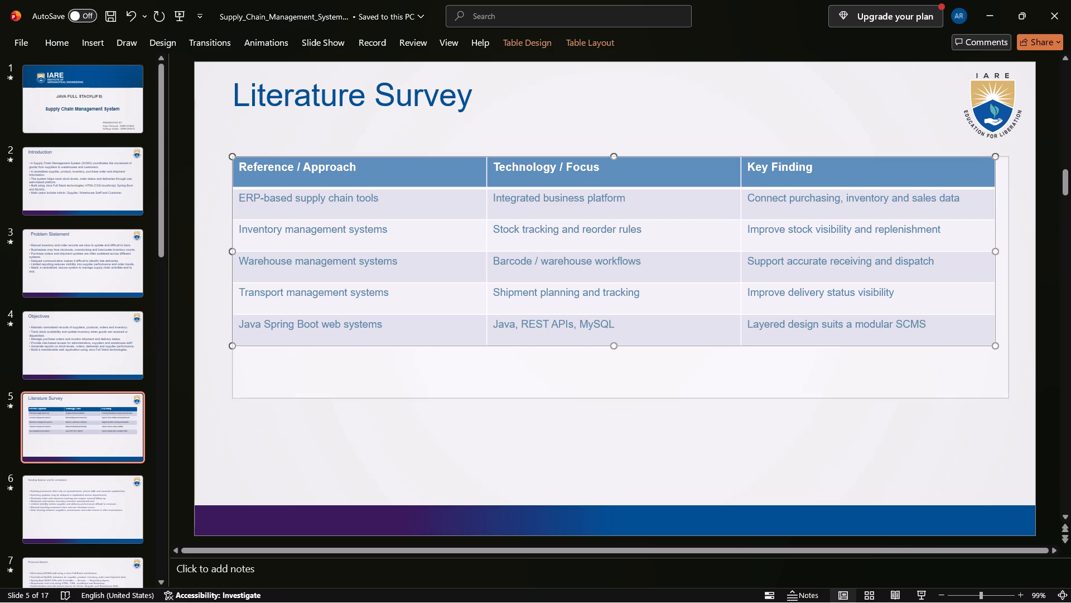
drag(1009, 401, 1012, 461)
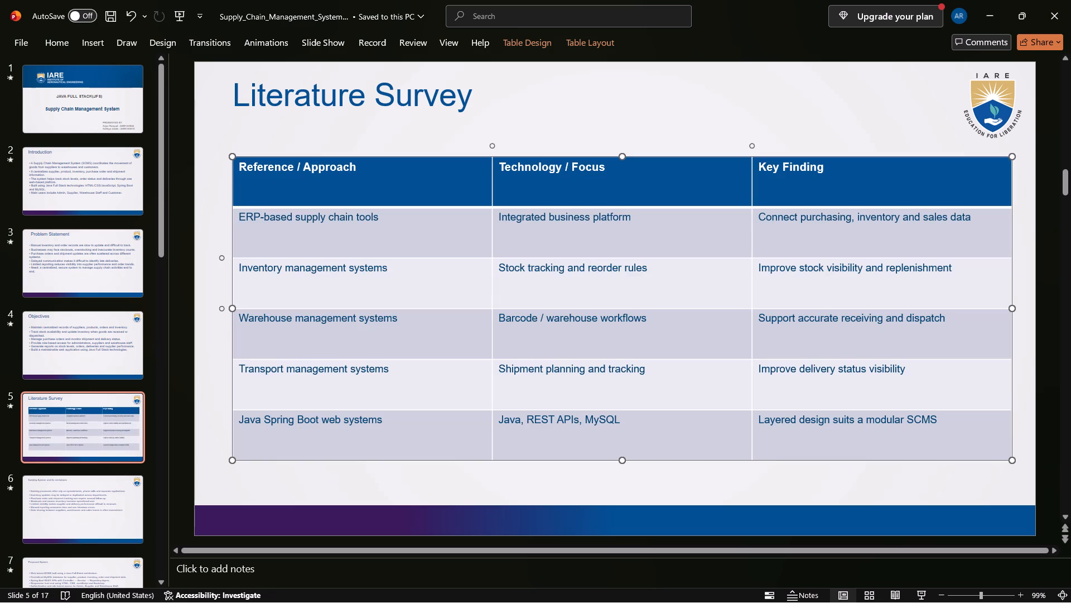
drag(234, 156, 226, 141)
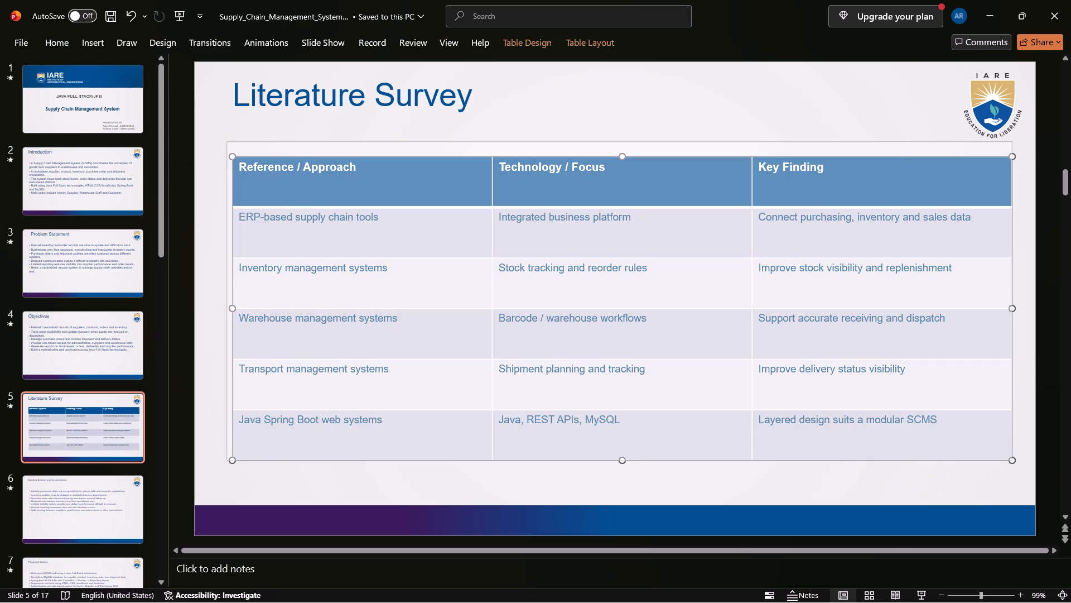
drag(226, 141, 233, 140)
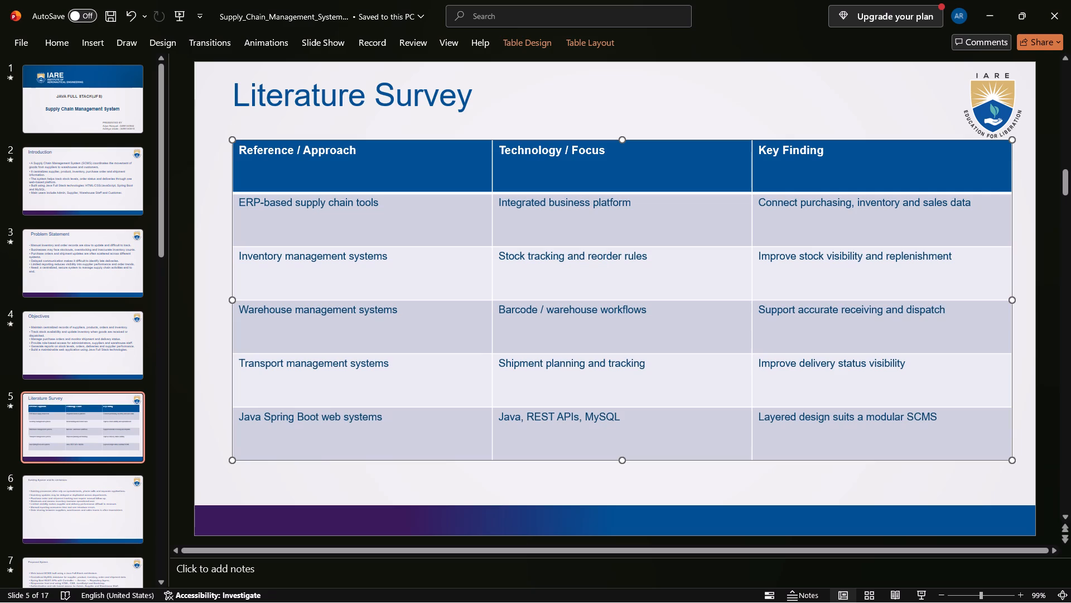
click(546, 485)
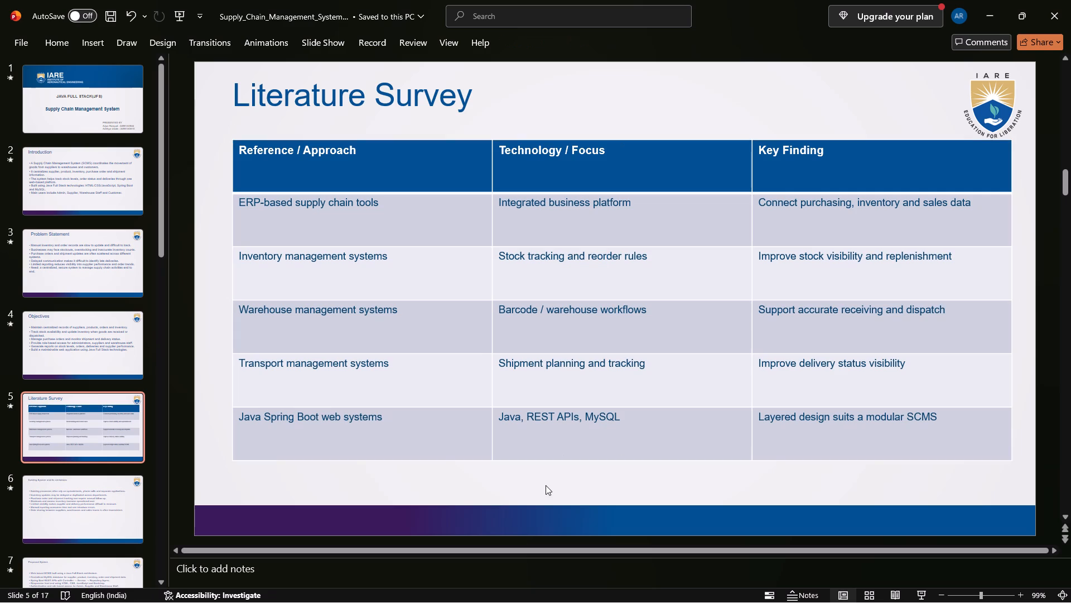
Set the font size of the "Existing System and Its Limitations" heading on slide 6 to 36.
click(83, 499)
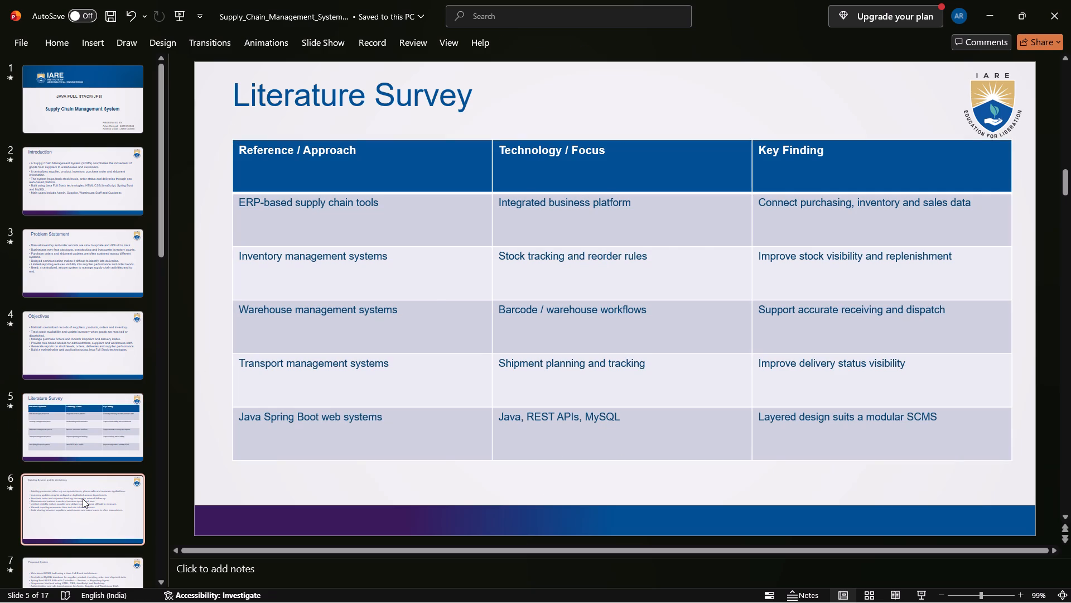
drag(505, 86, 504, 89)
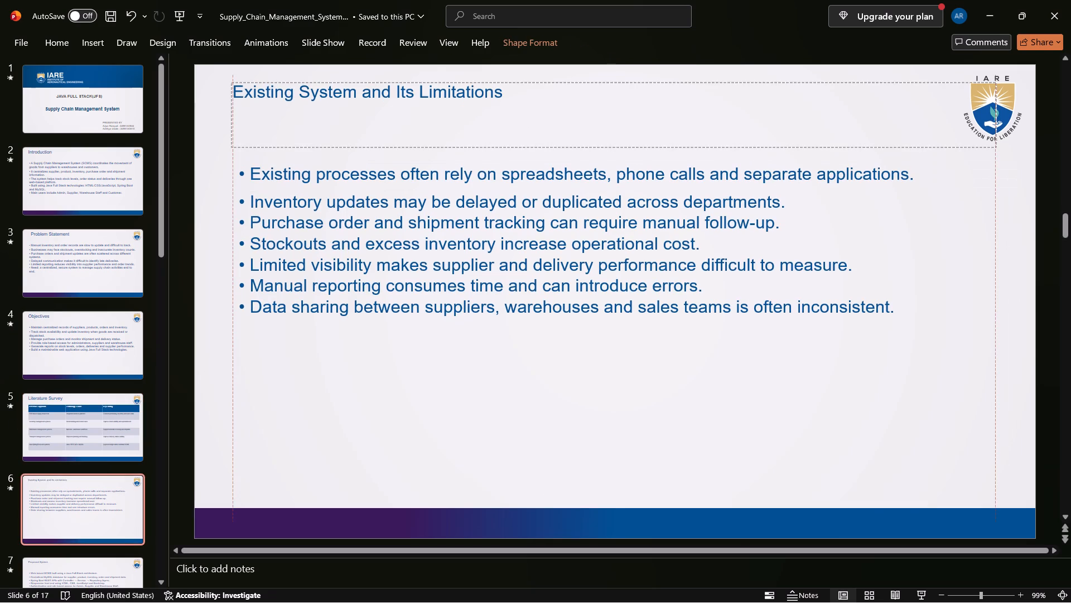
drag(504, 89, 508, 95)
drag(503, 98, 239, 99)
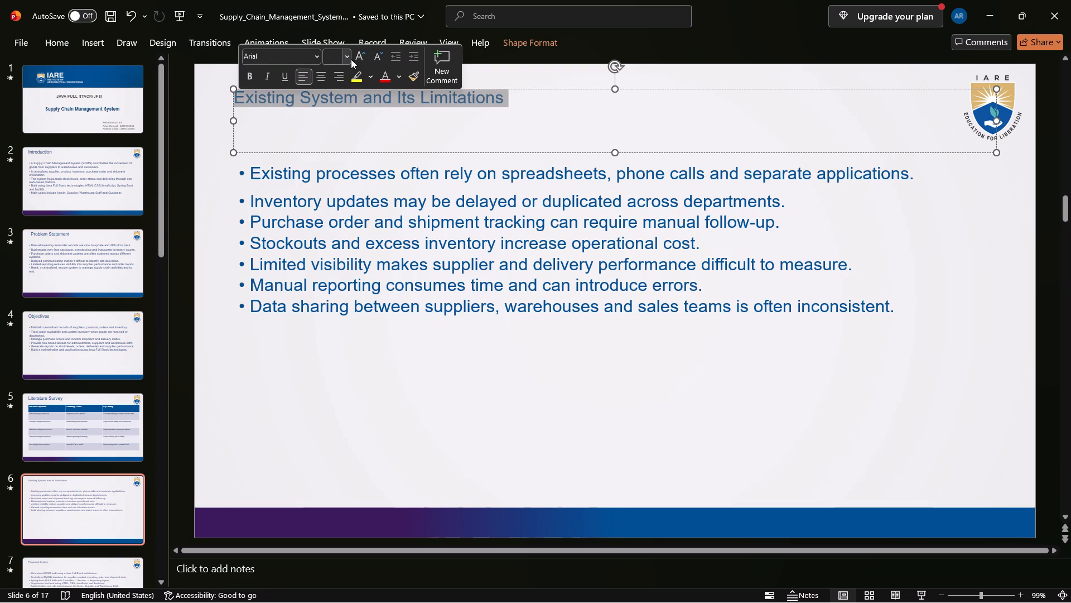
click(351, 59)
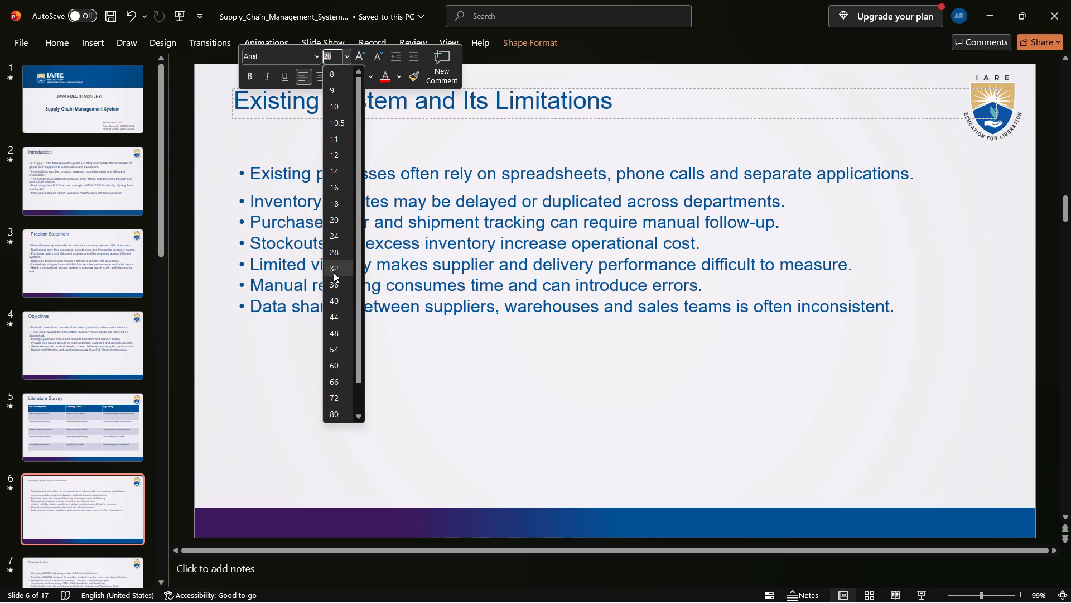
click(338, 282)
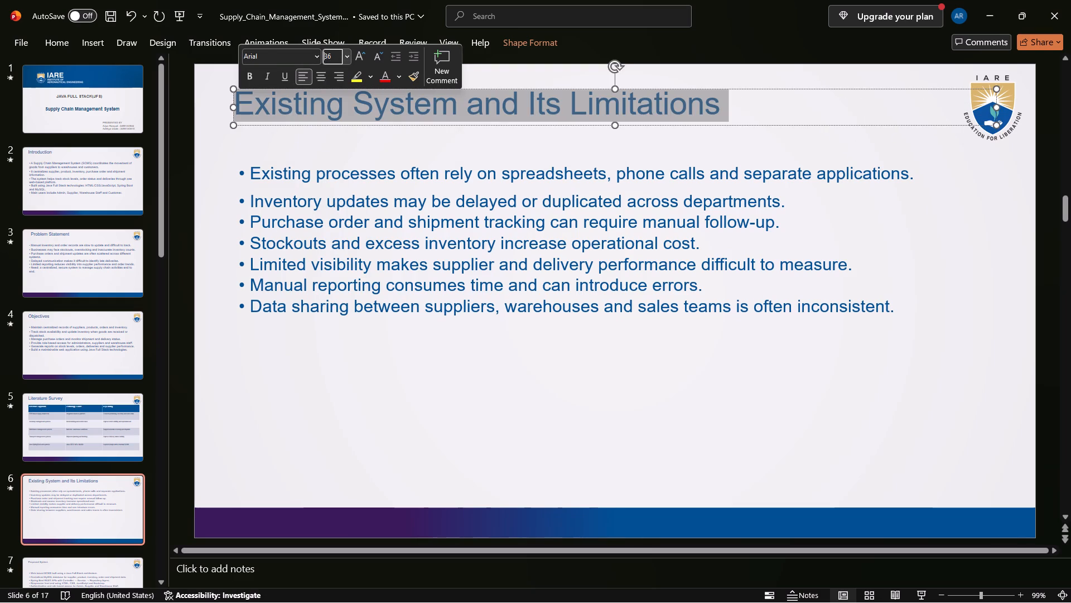
Set the font size of the bullet text on the Existing System and Its Limitations slide to 24.
drag(892, 310, 804, 300)
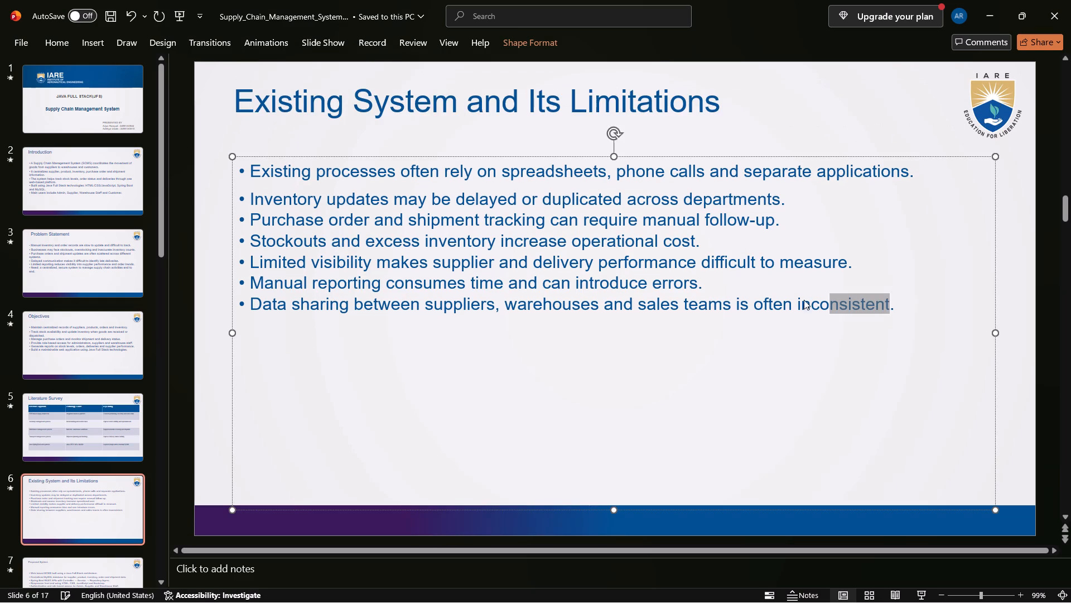
drag(804, 300, 229, 164)
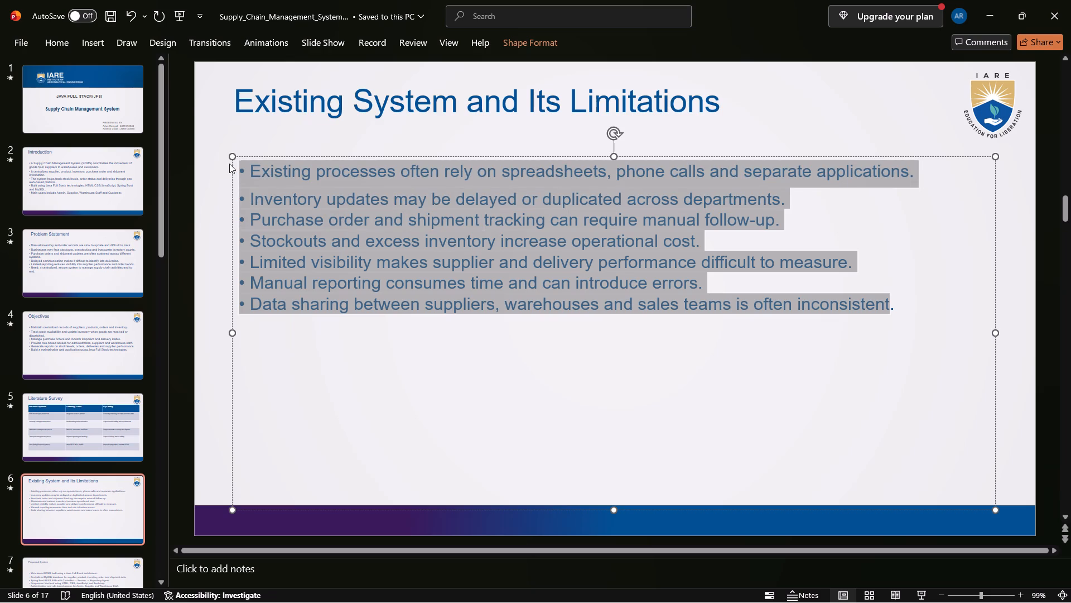
drag(229, 164, 185, 164)
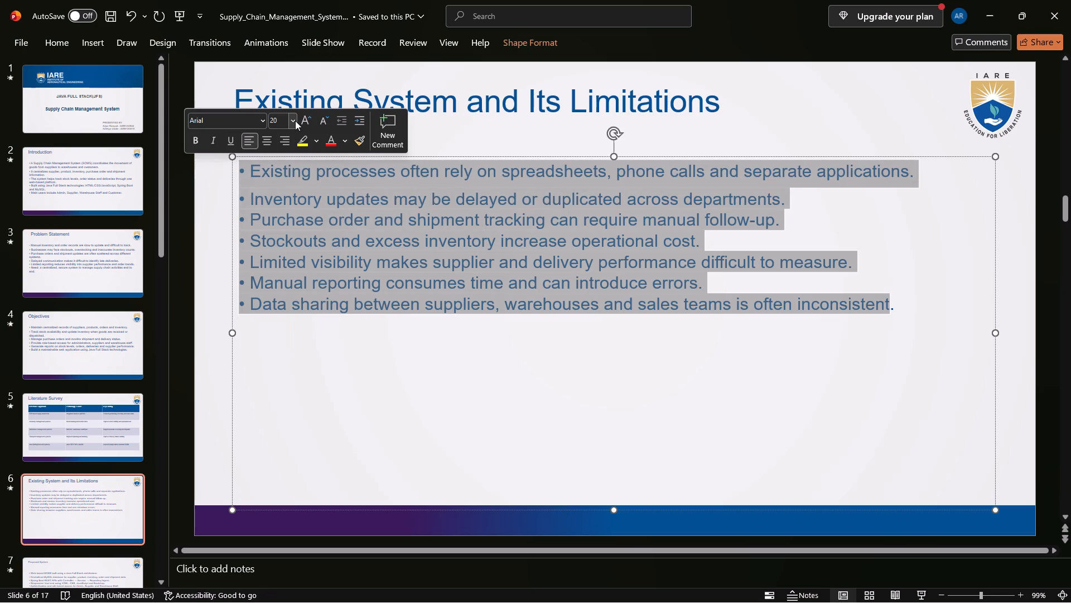
click(295, 121)
click(285, 298)
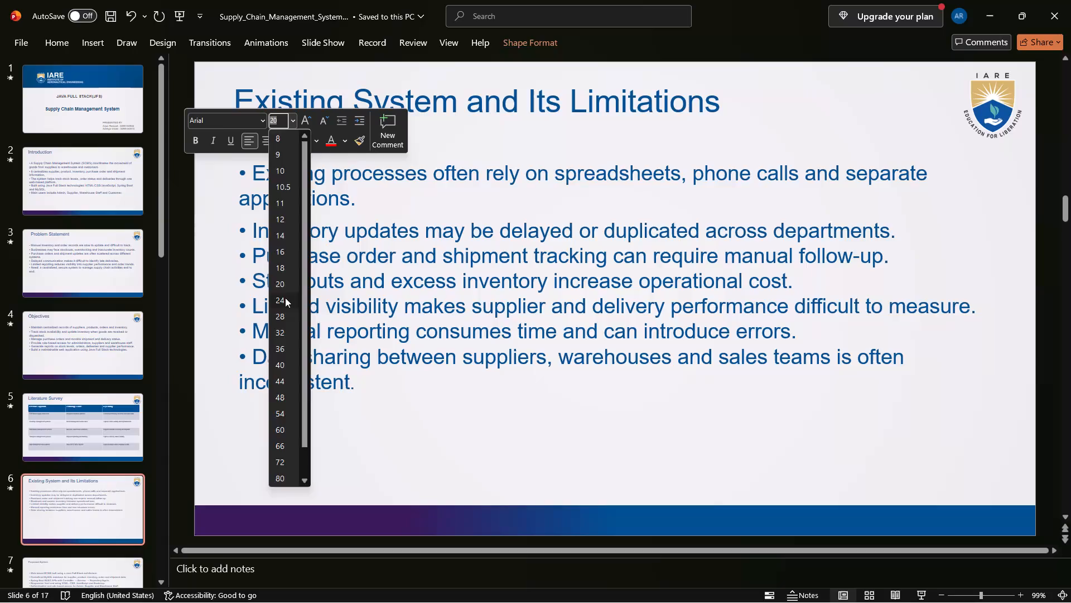
Set the font size of the "Proposed System" heading on slide 7 to 36.
scroll(100, 510, down, 1)
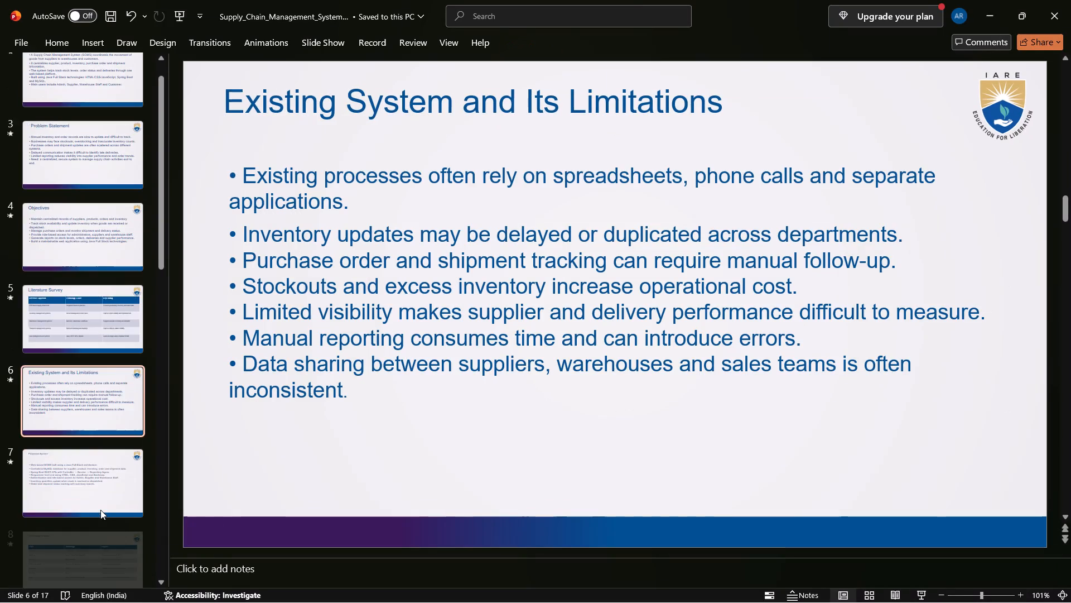
scroll(100, 510, down, 1)
click(69, 349)
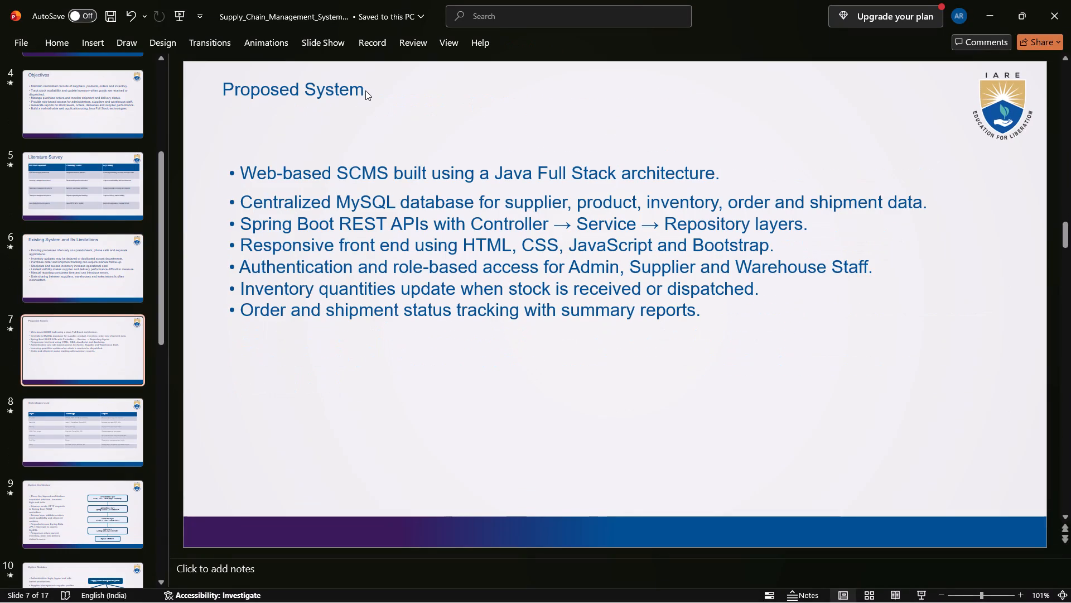
drag(360, 90, 238, 104)
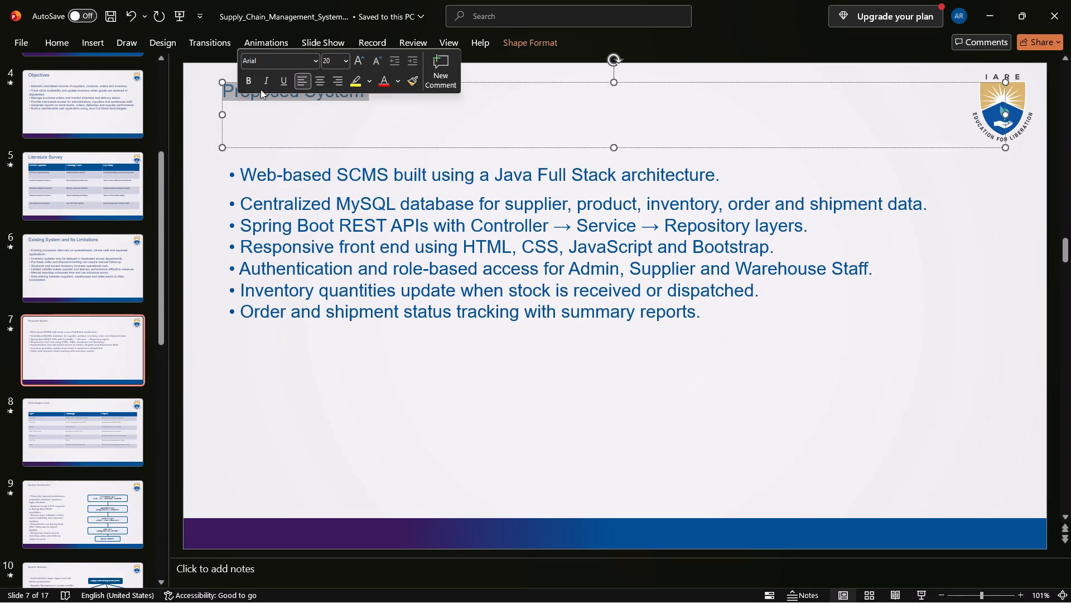
click(348, 63)
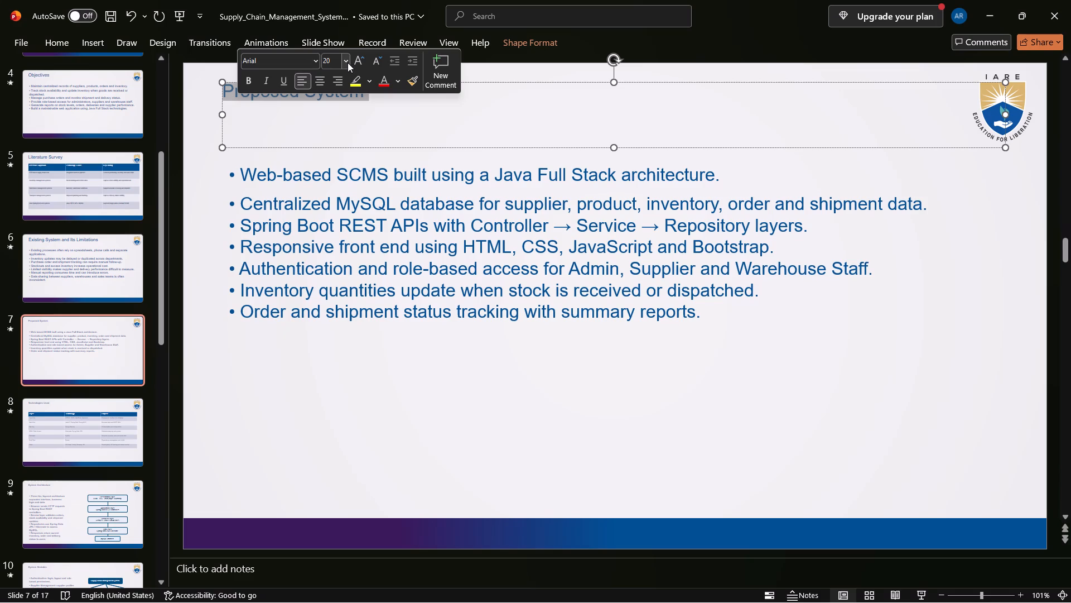
click(342, 286)
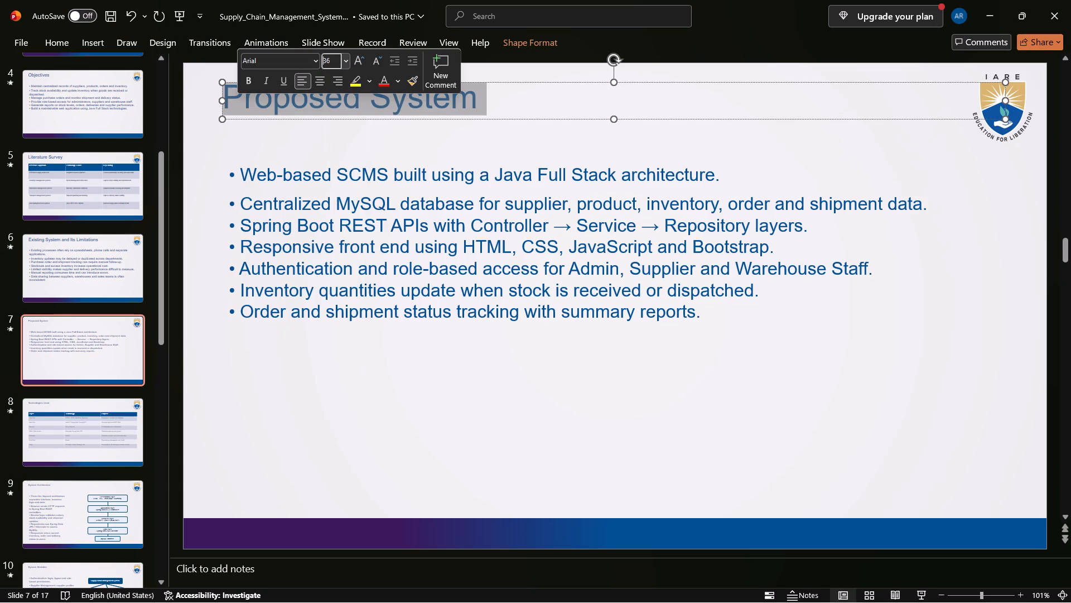
Set the font size of all the bullet text on the Proposed System slide to 24.
drag(702, 315, 369, 195)
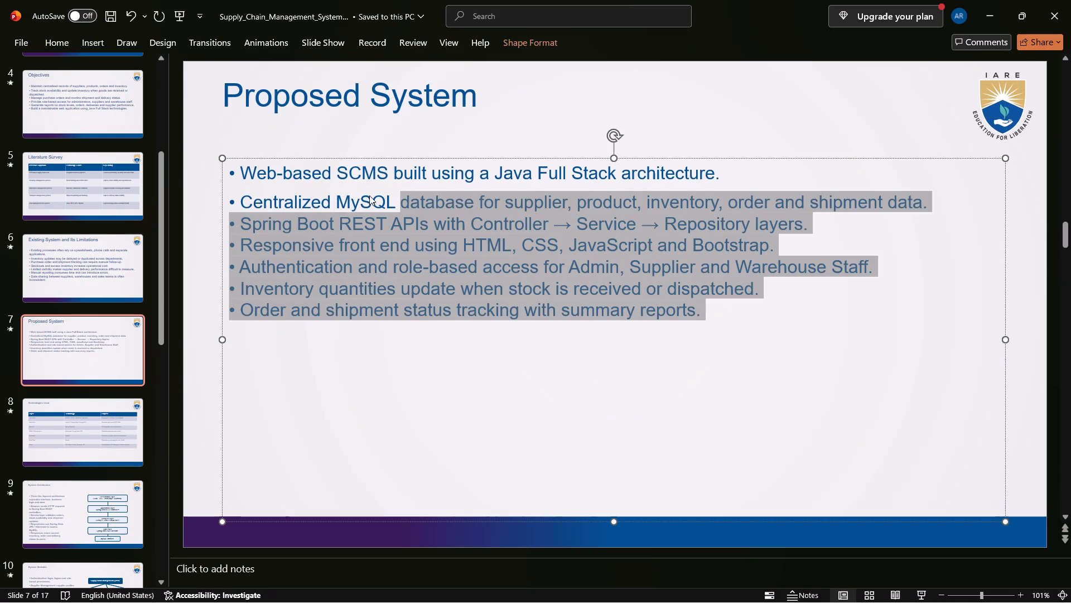
drag(369, 195, 234, 167)
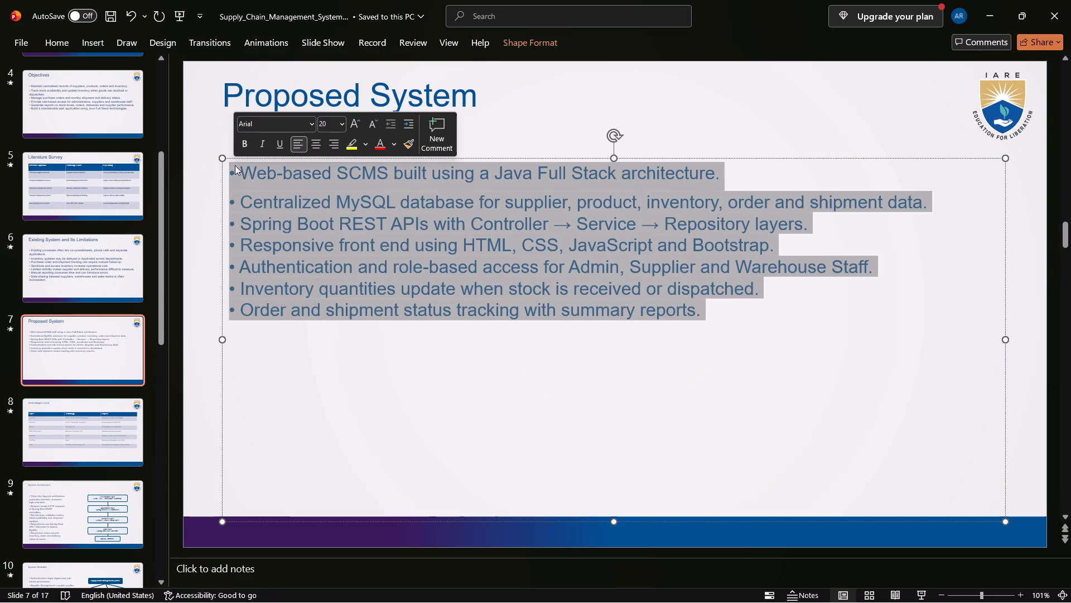
click(340, 118)
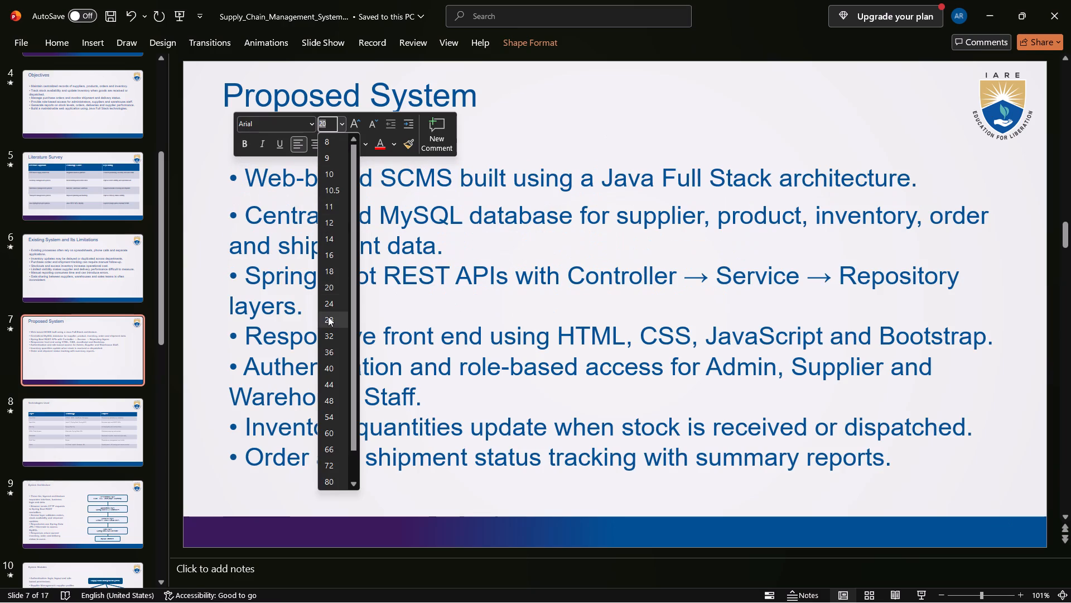
click(328, 307)
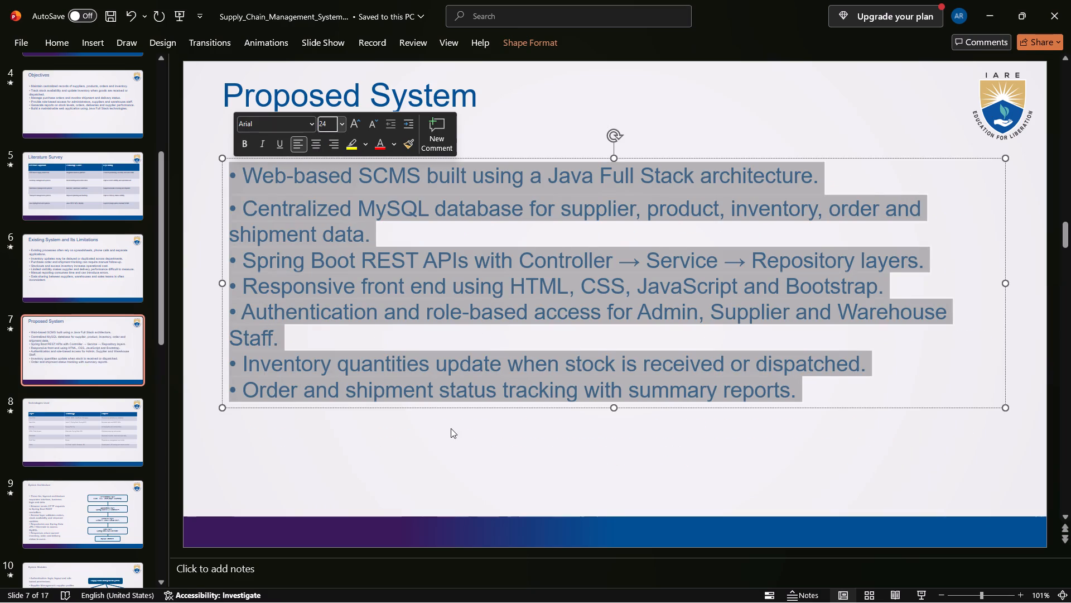
click(455, 431)
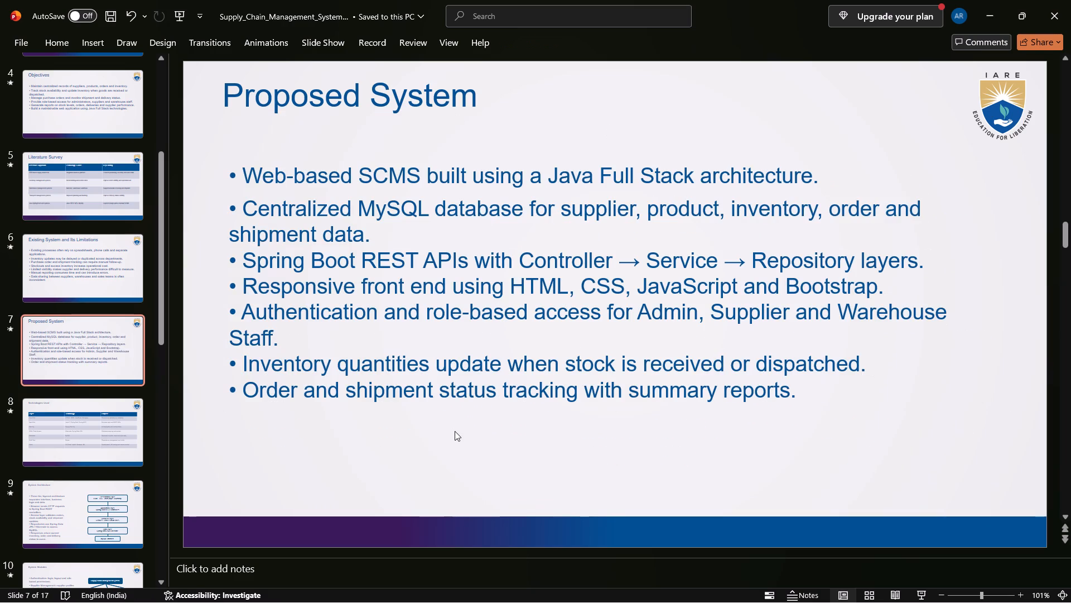
Set the font size of the "Technologies Used" heading on slide 8 to 36.
click(95, 423)
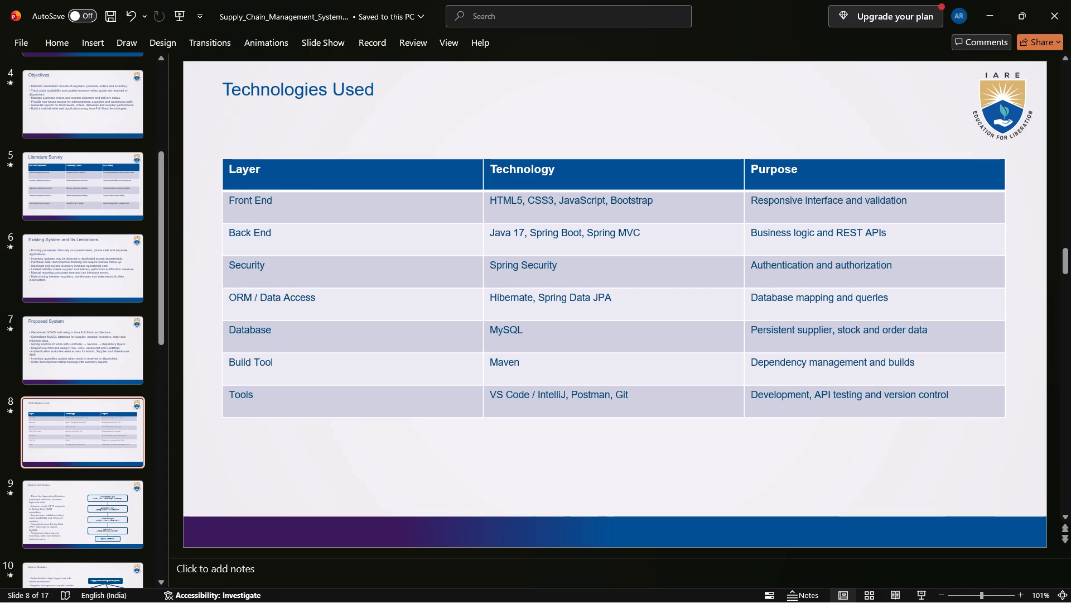
drag(372, 93, 248, 99)
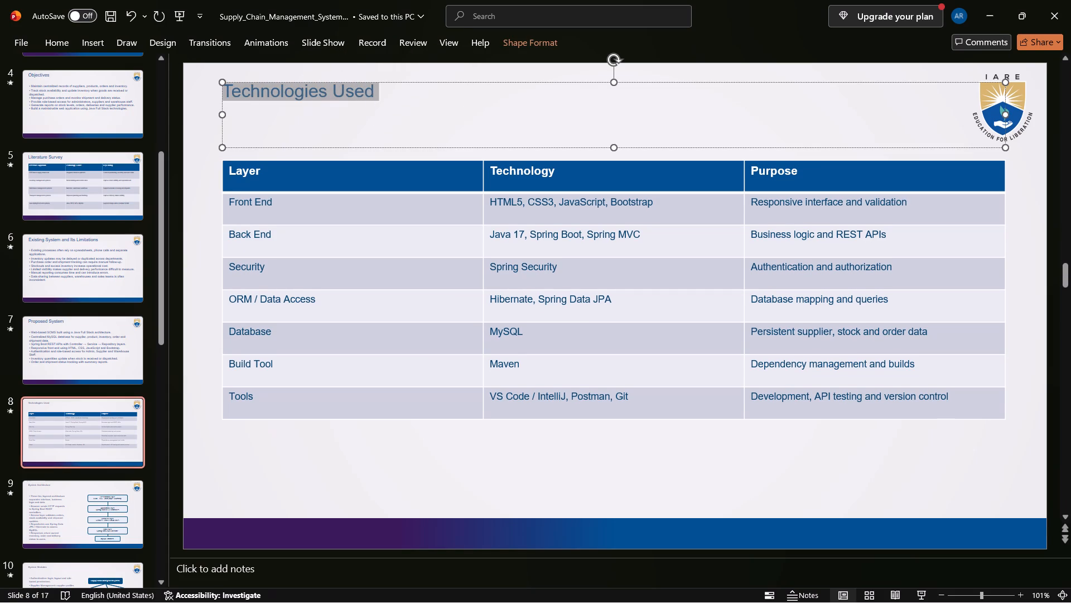
right_click(355, 87)
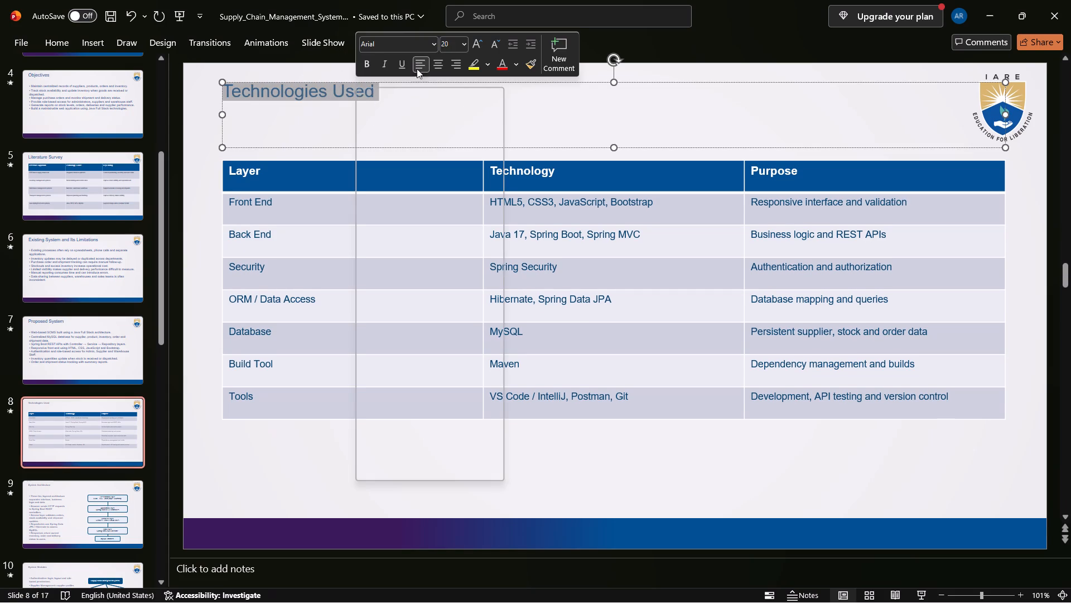
click(464, 44)
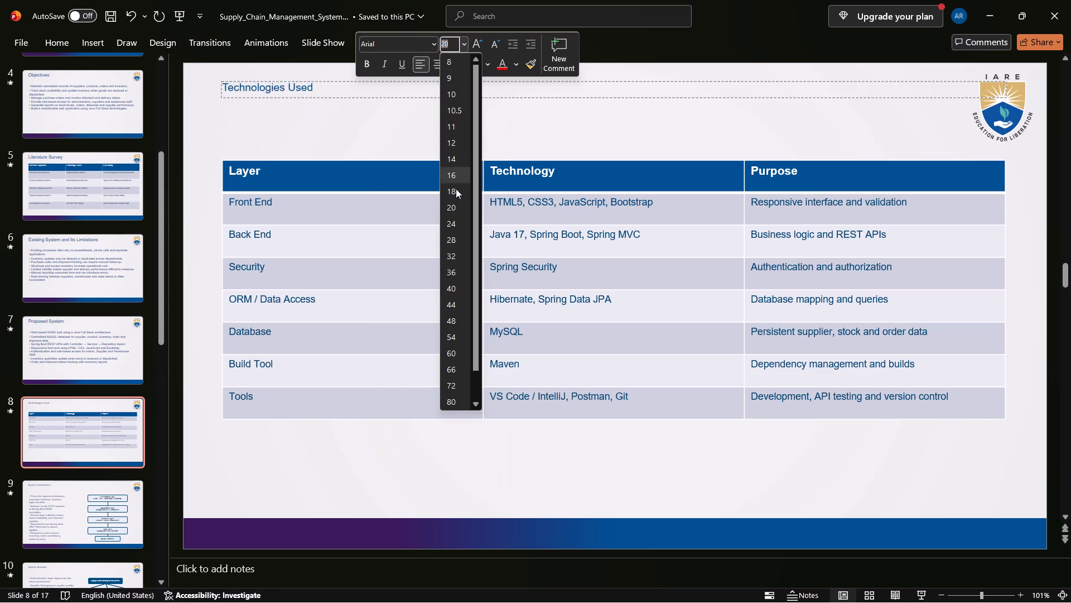
click(452, 271)
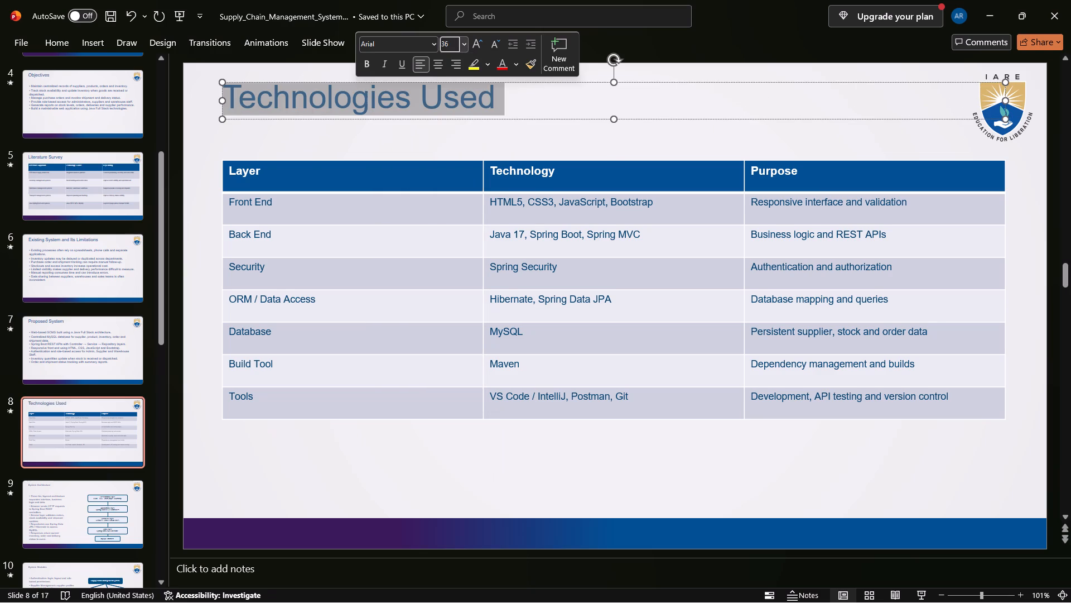
Stretch the Technologies Used table downward to just above the footer band, keeping its width.
click(462, 207)
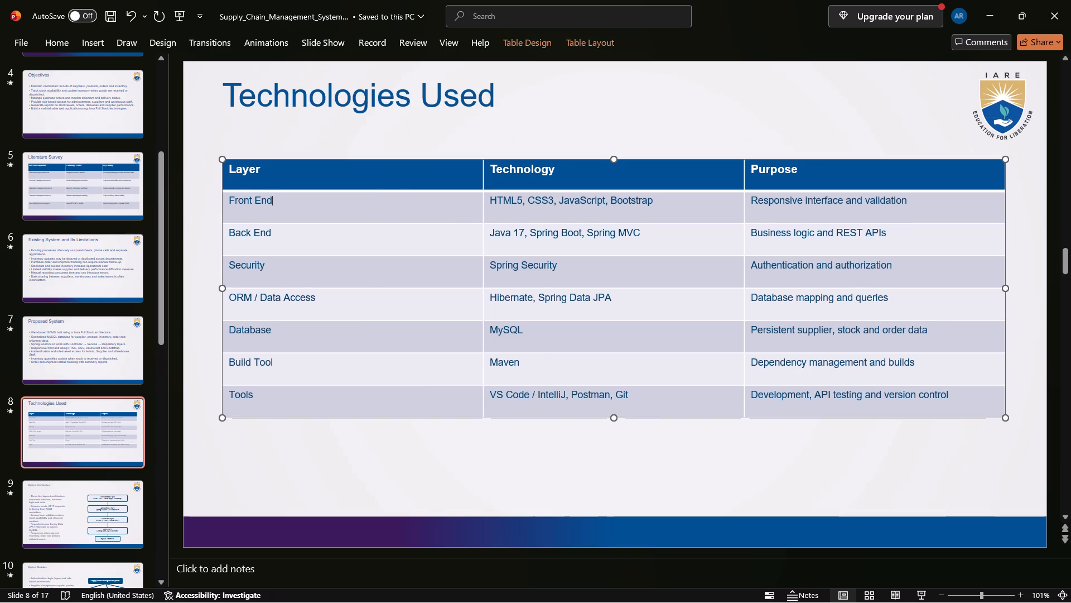
drag(1002, 416, 1001, 465)
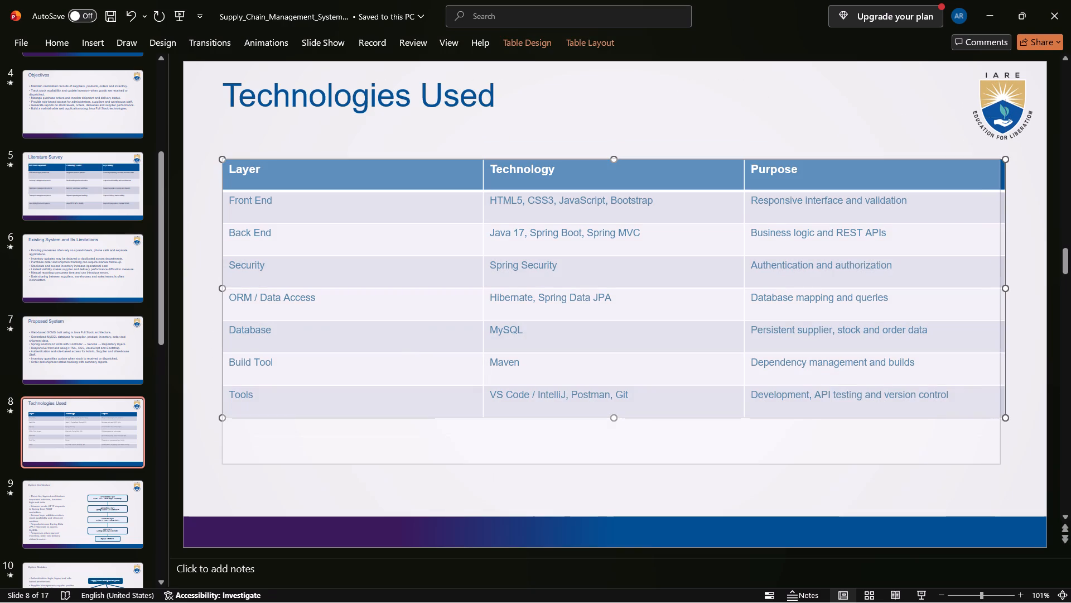
drag(1001, 465, 1007, 484)
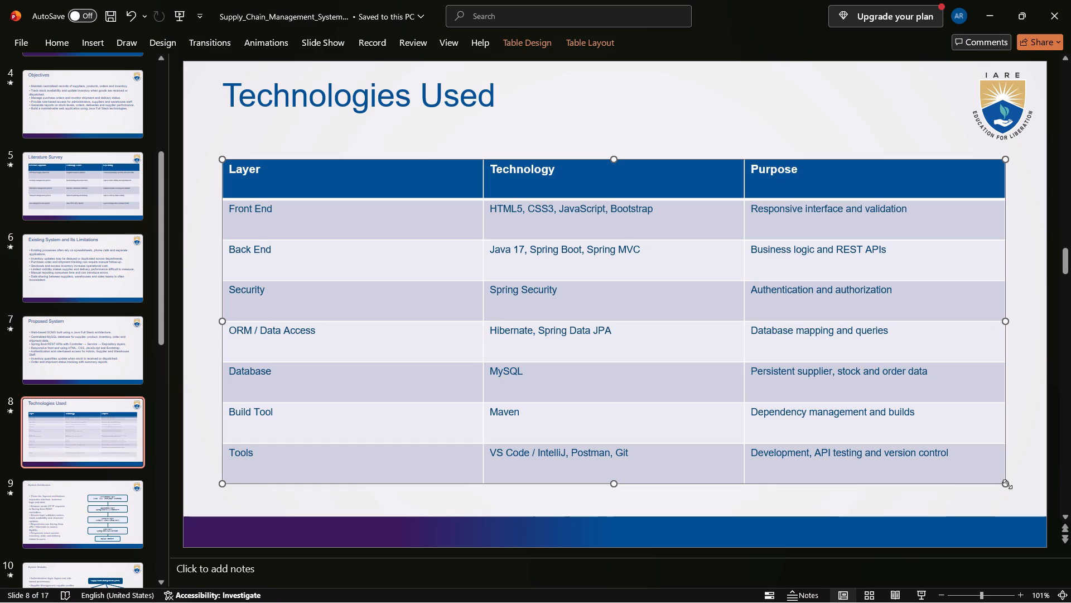
Set the font size of the "System Architecture" heading on slide 9 to 36.
scroll(118, 404, down, 1)
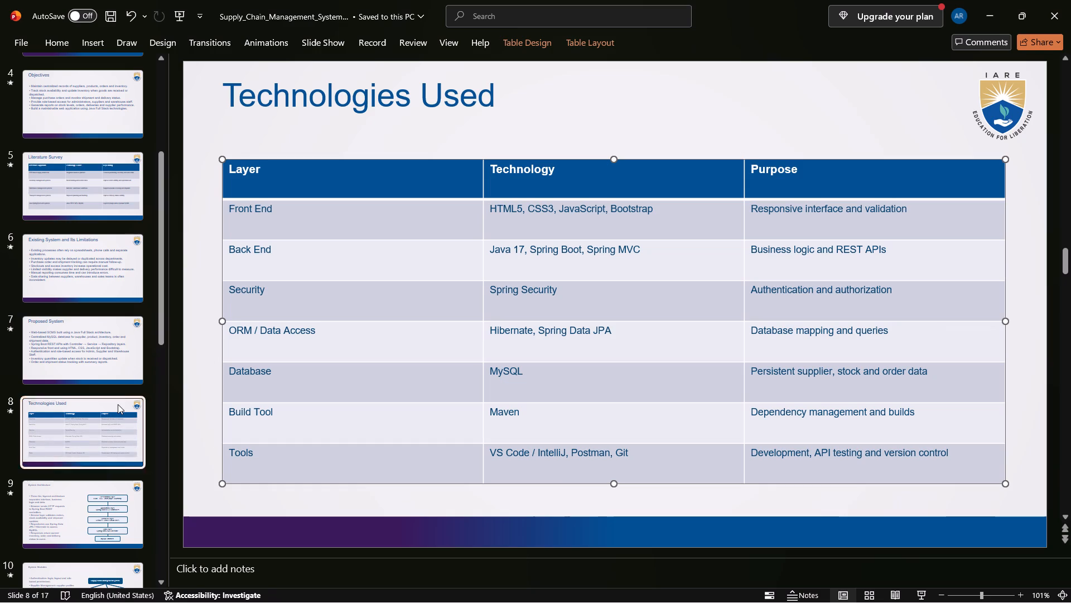
scroll(118, 404, down, 1)
click(86, 243)
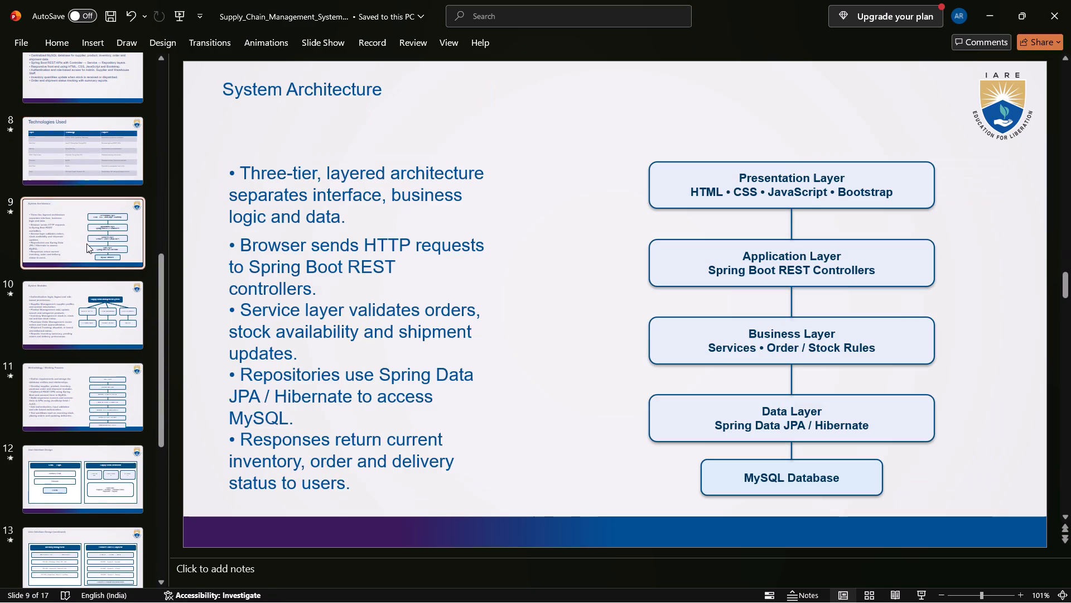
click(382, 88)
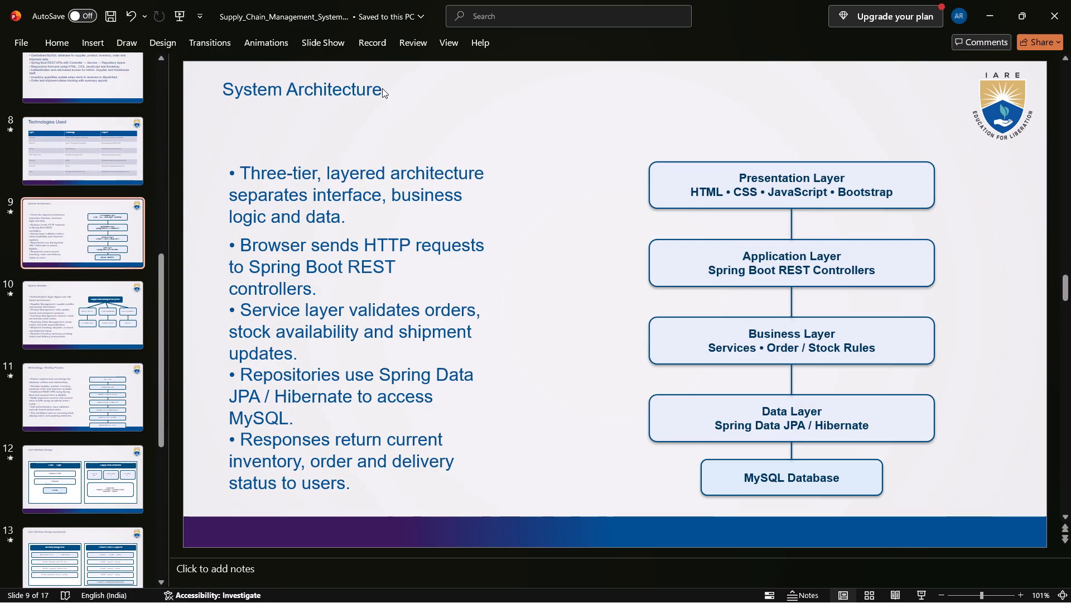
click(382, 88)
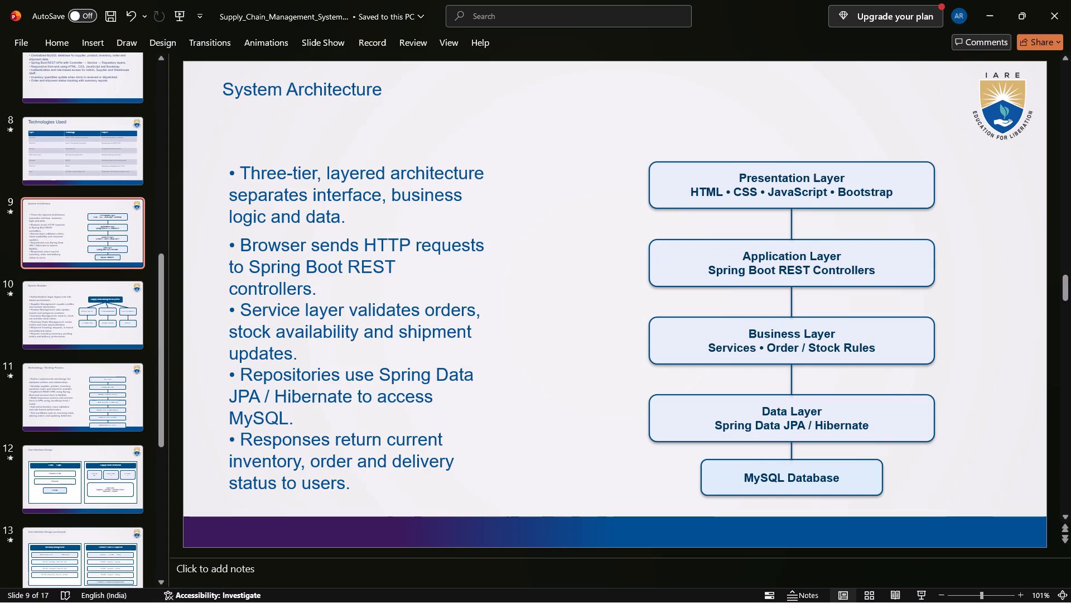
click(379, 88)
drag(379, 88, 230, 95)
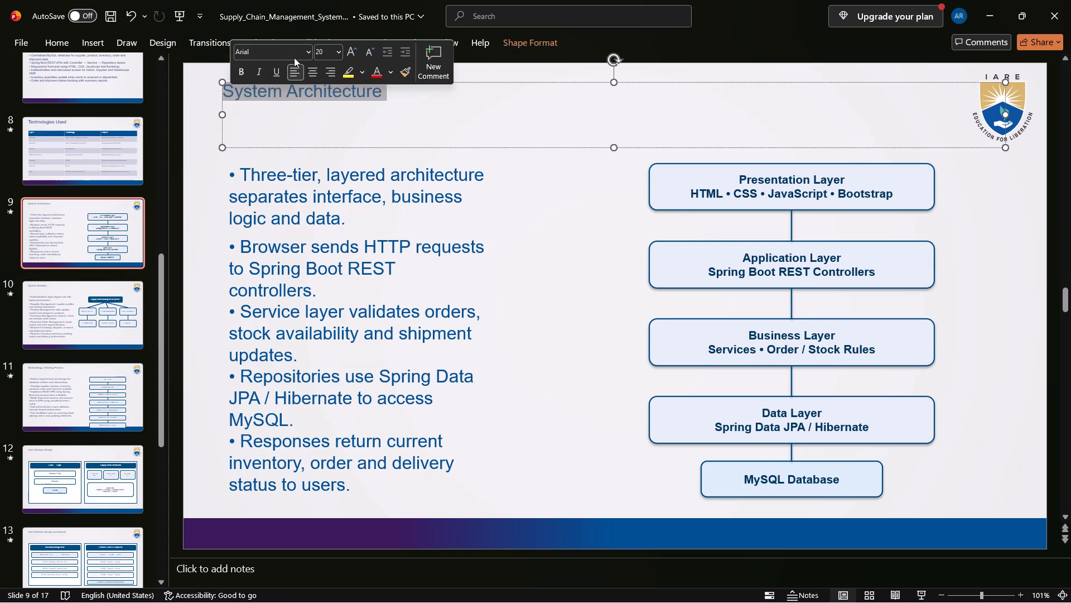
click(341, 55)
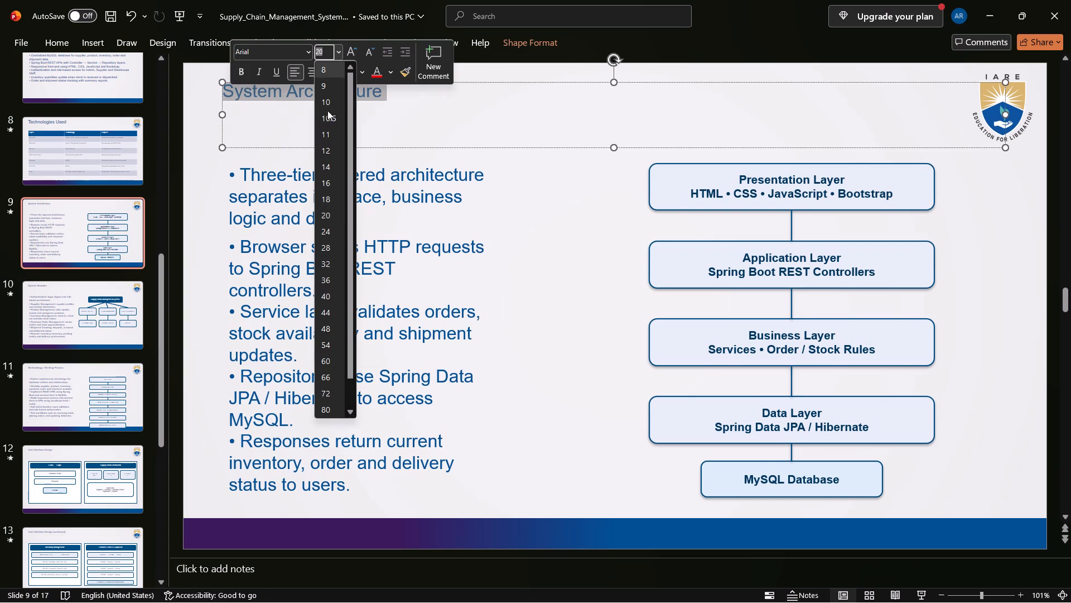
click(331, 274)
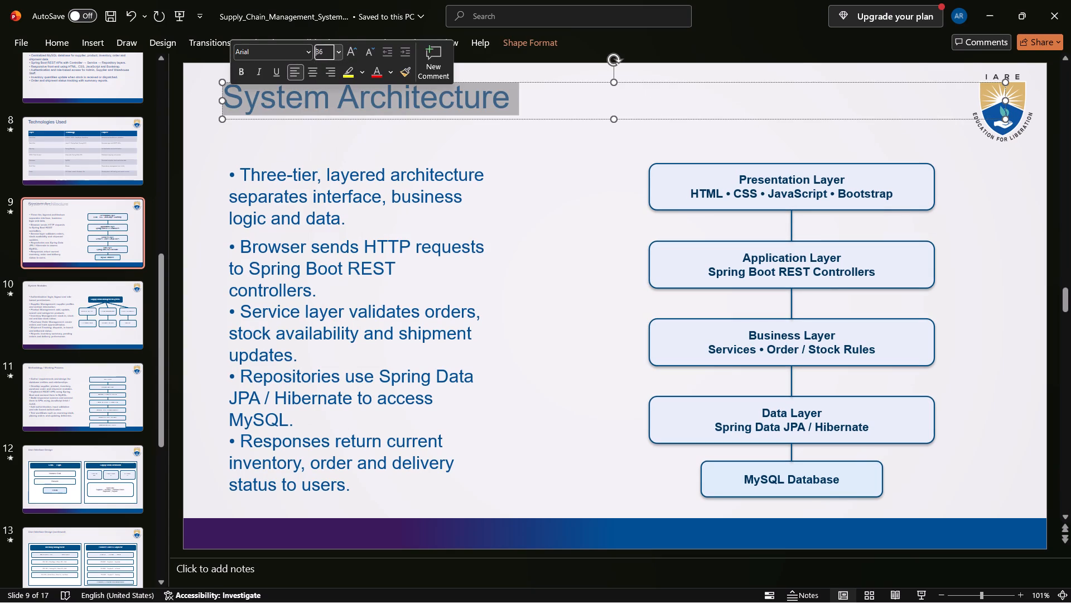
click(368, 245)
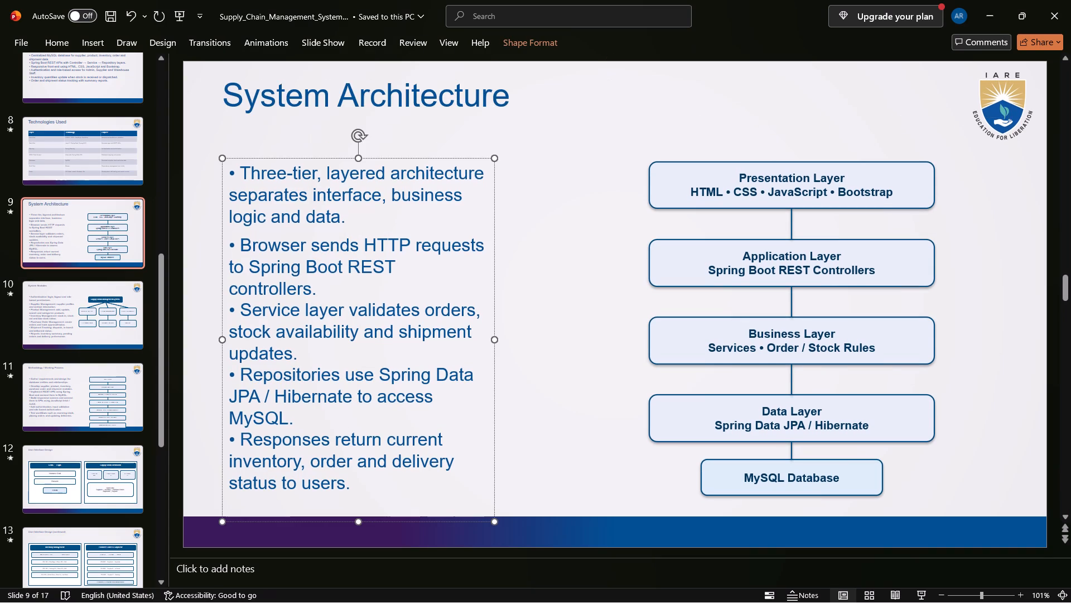
click(350, 482)
click(577, 412)
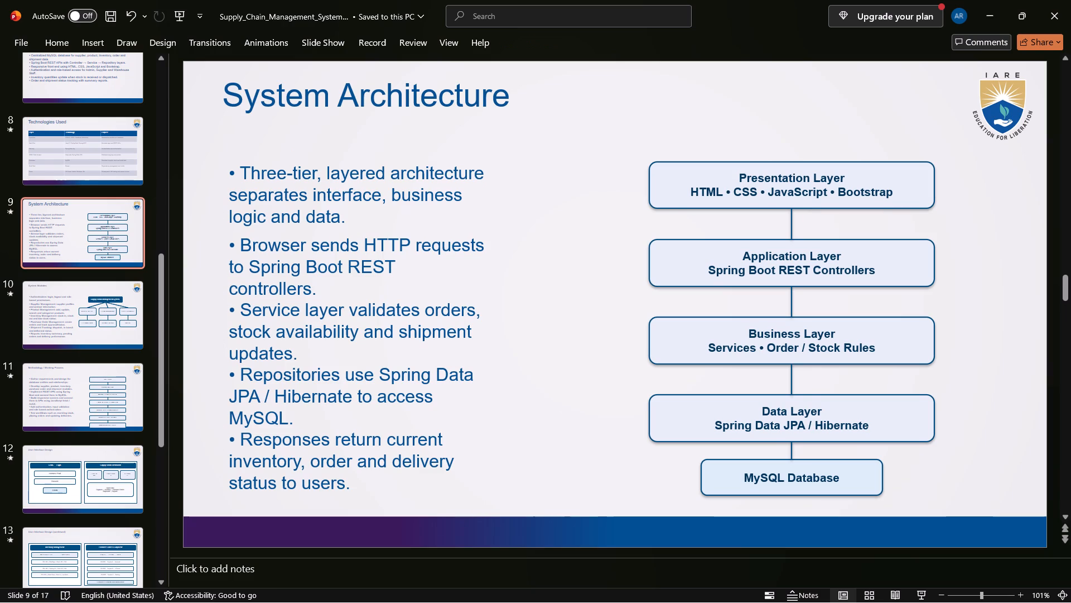
Set the font size of the "System Modules" heading on slide 10 to 36.
click(80, 323)
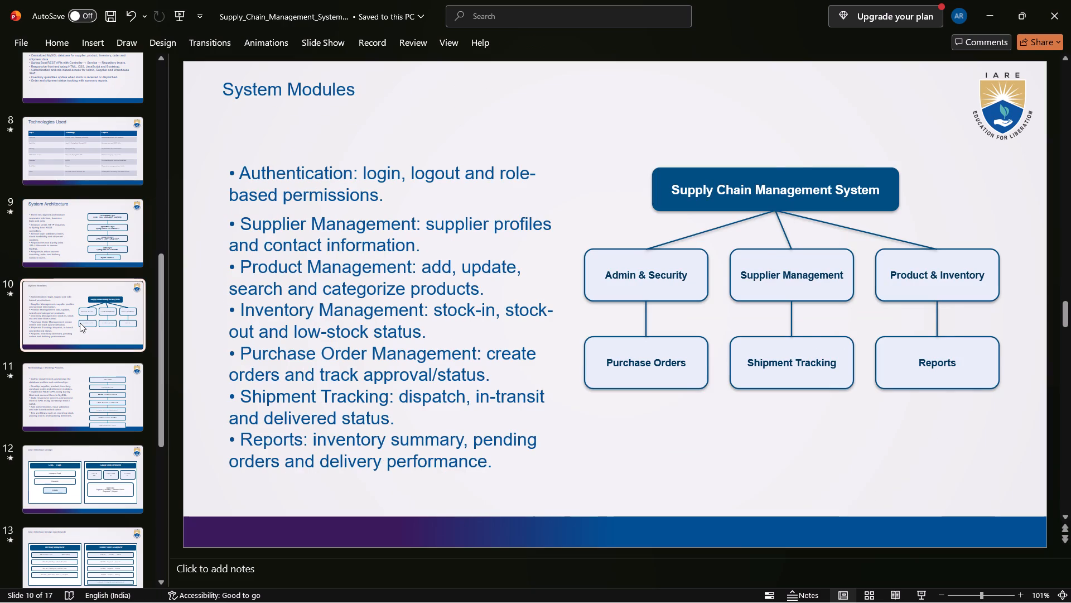
click(356, 89)
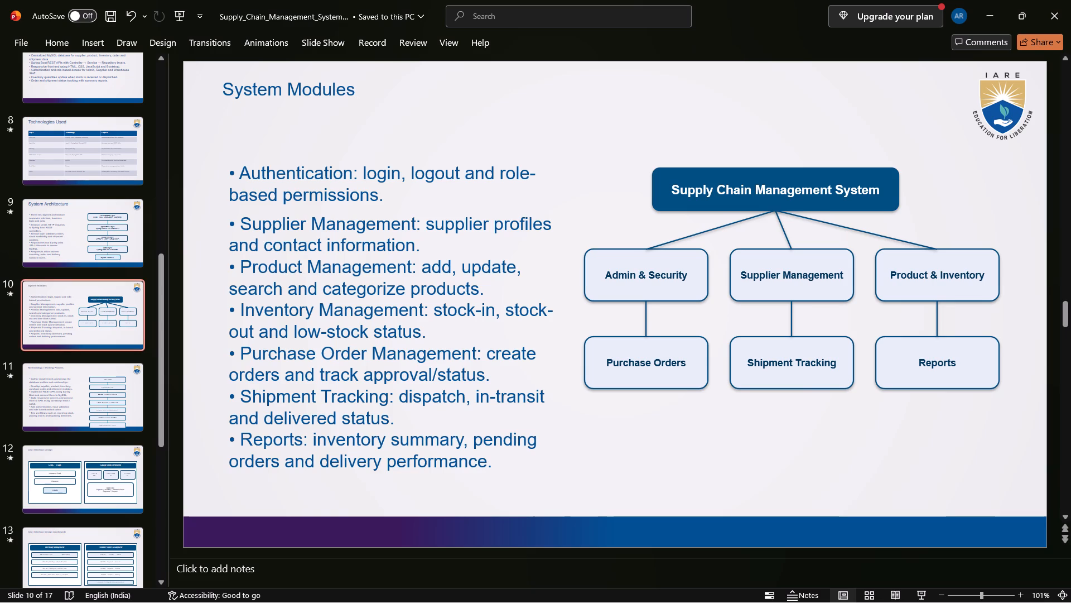
drag(353, 89, 250, 90)
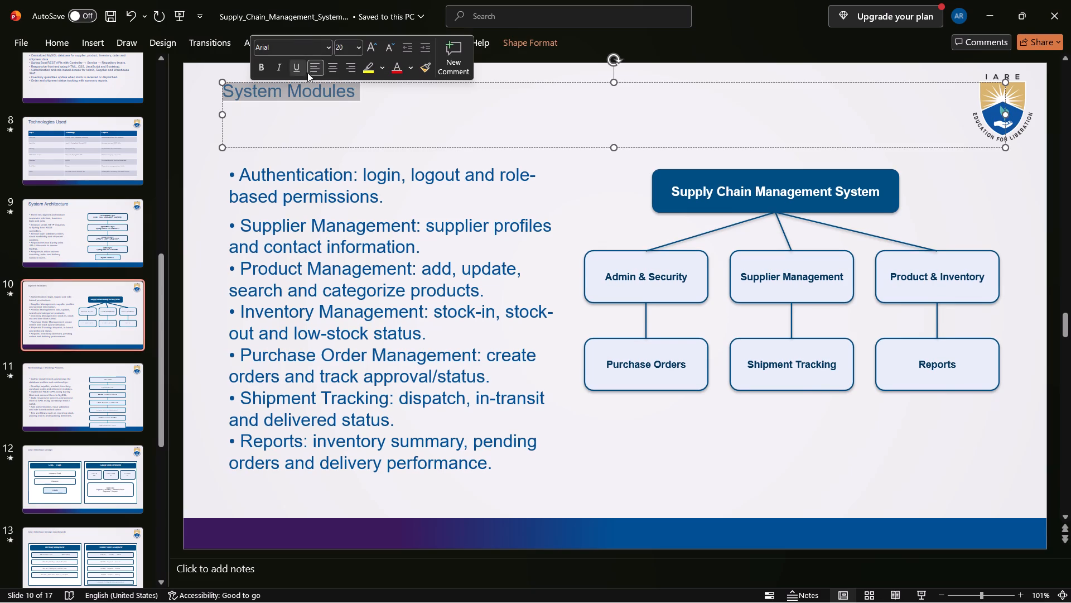
click(361, 45)
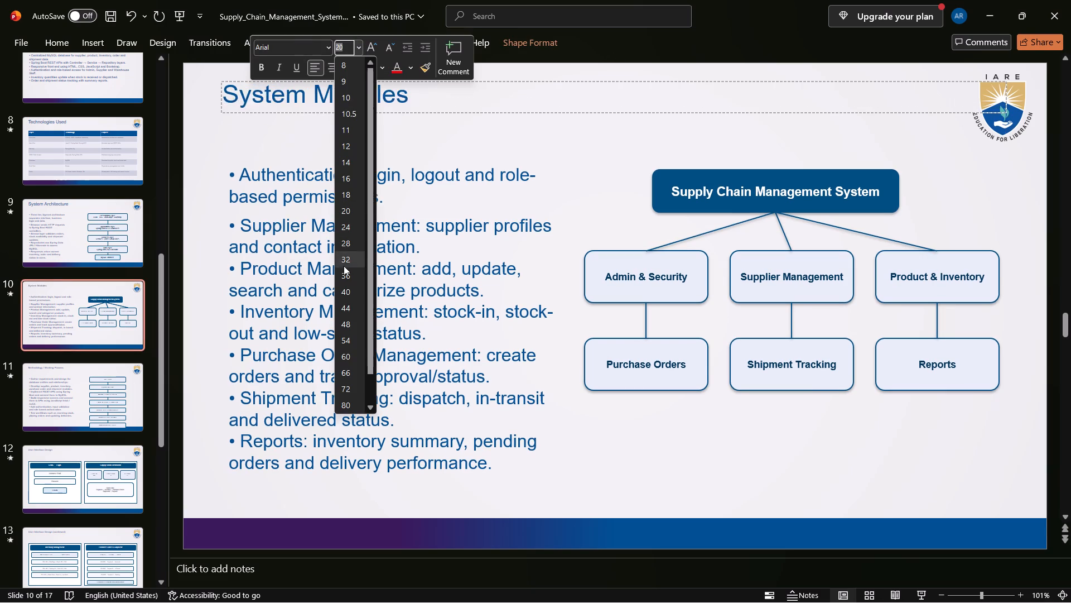
click(345, 272)
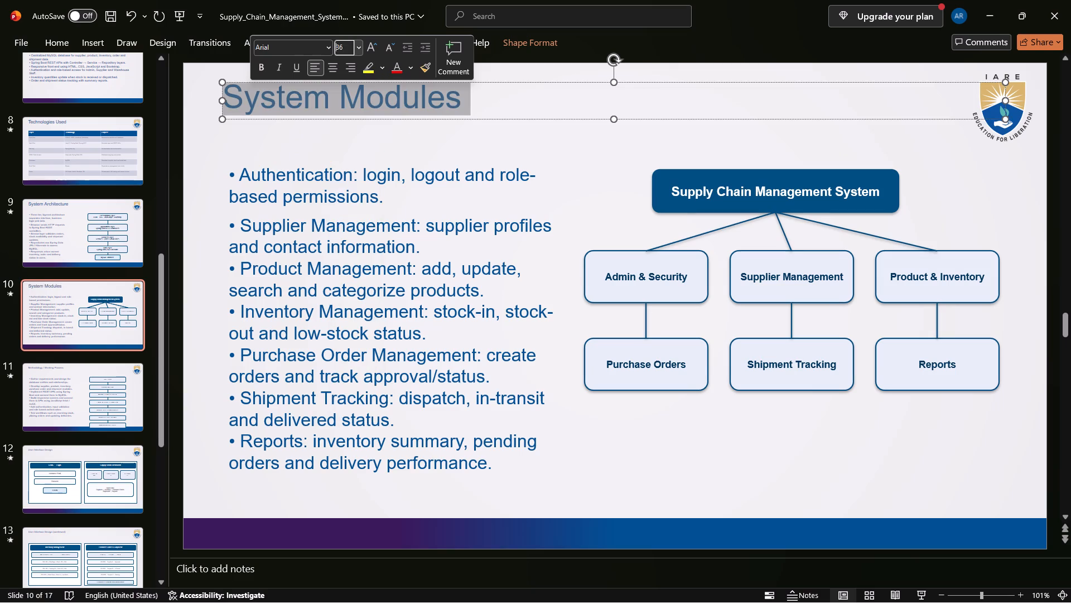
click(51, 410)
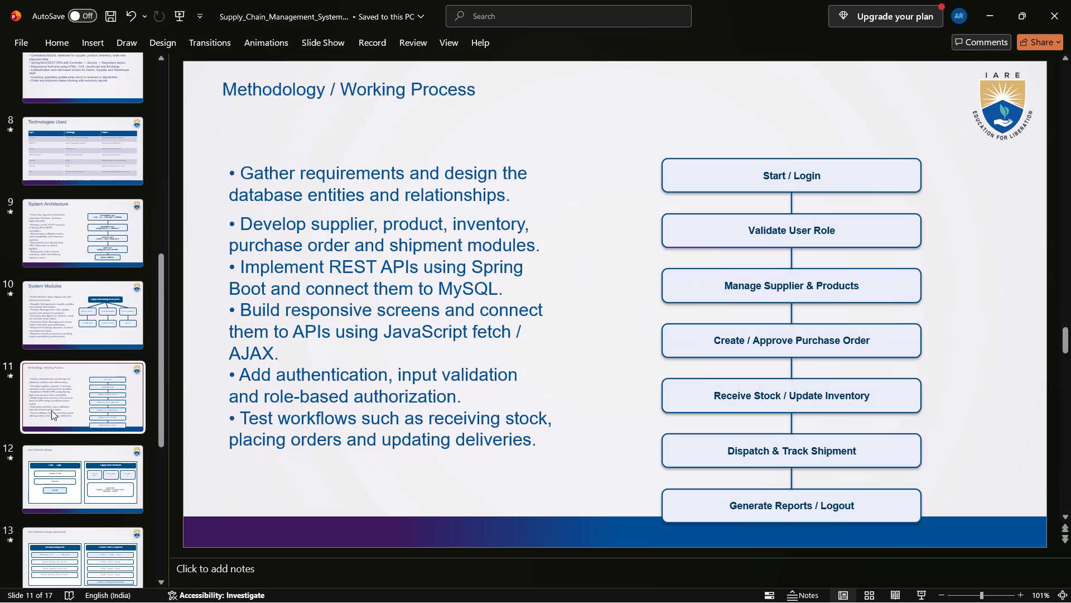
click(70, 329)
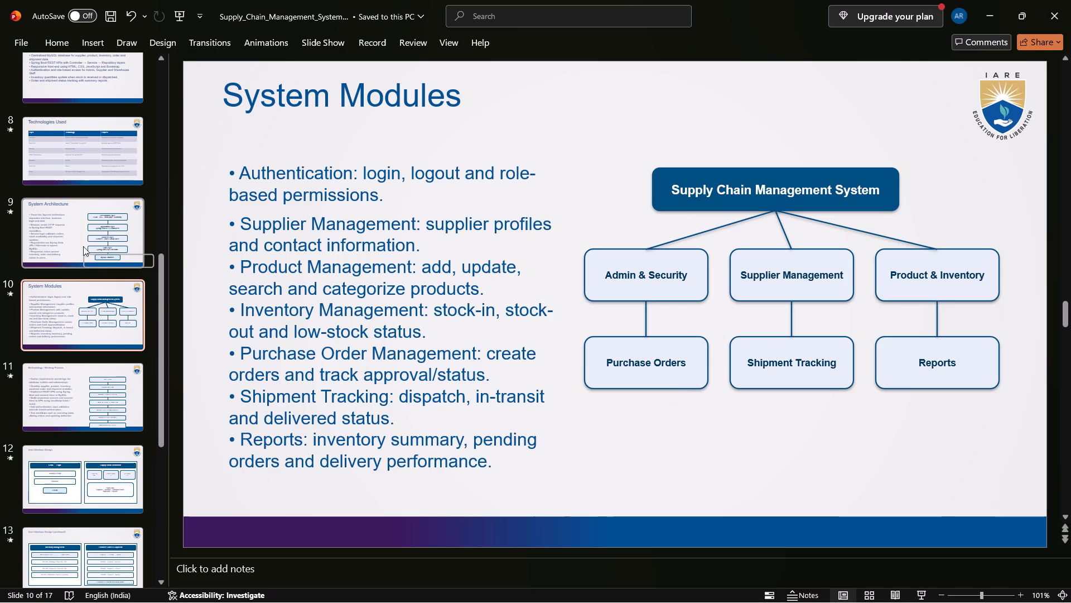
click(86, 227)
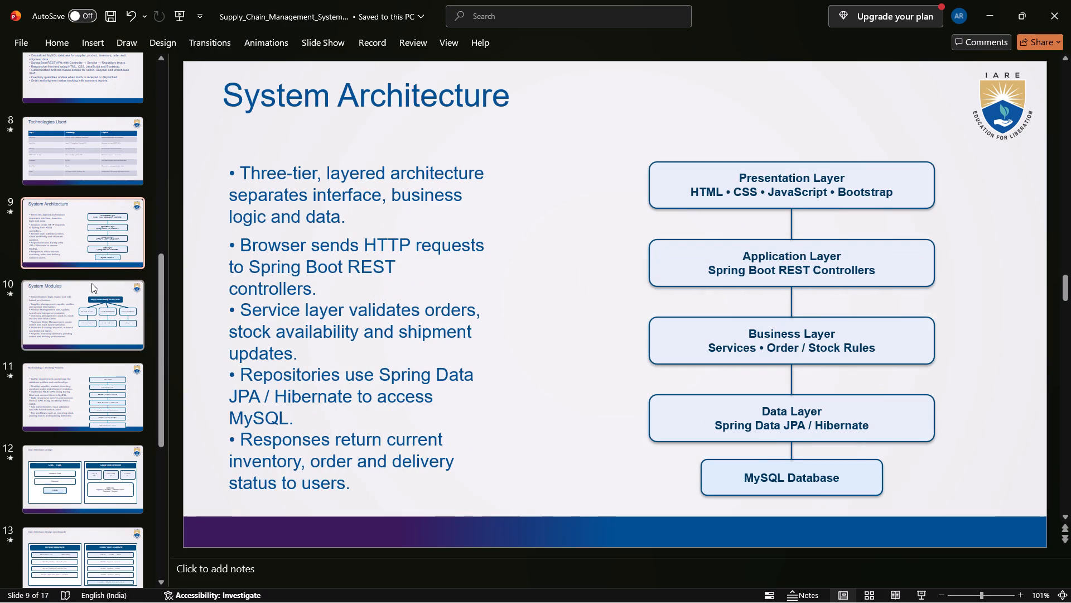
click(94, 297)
Delete the "Start / Login" box from the flowchart on the Methodology / Working Process slide.
click(100, 381)
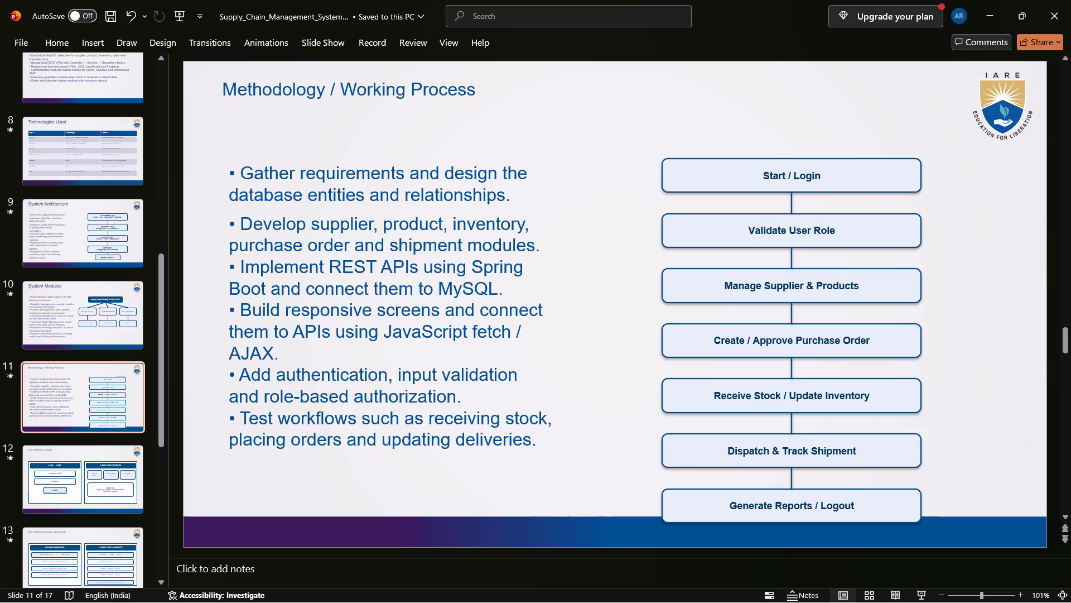
click(749, 318)
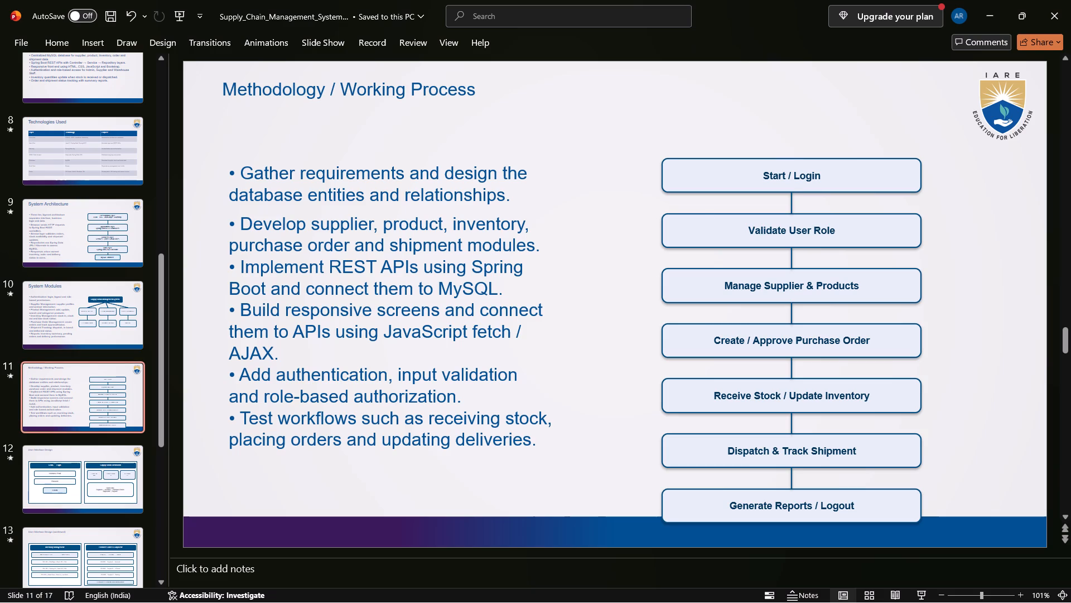
click(705, 161)
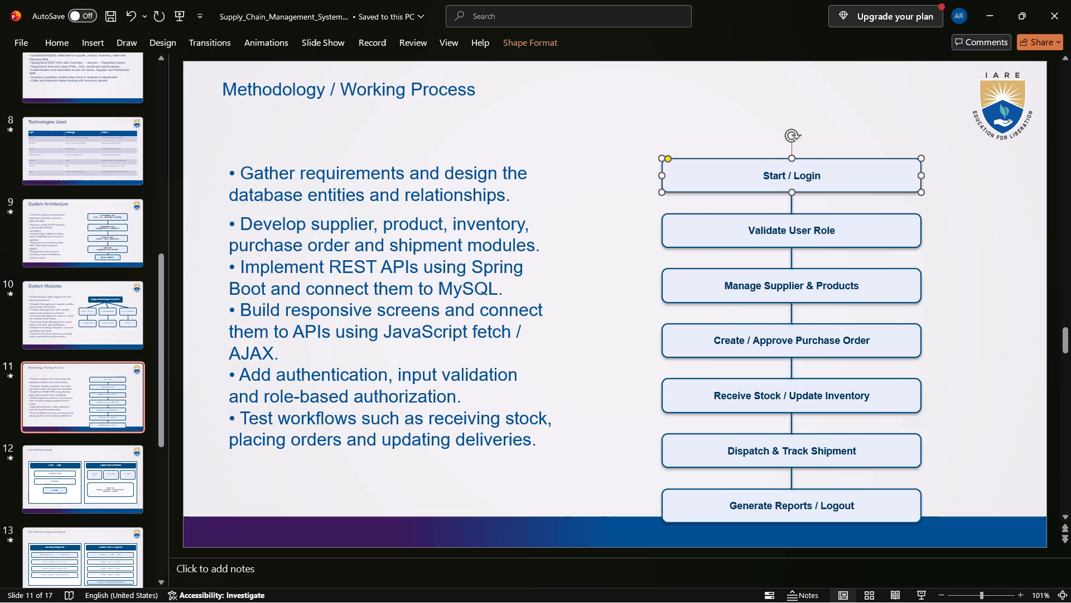
key(Delete)
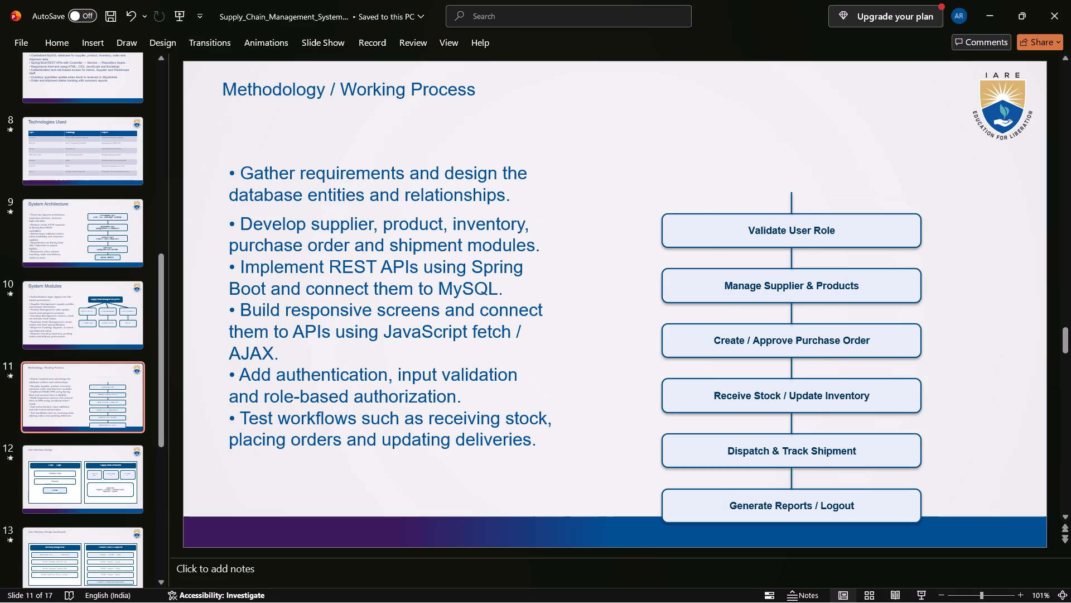
Delete all the remaining flowchart boxes on the Methodology / Working Process slide, from "Validate User Role" through "Generate Reports / Logout".
click(803, 226)
key(Delete)
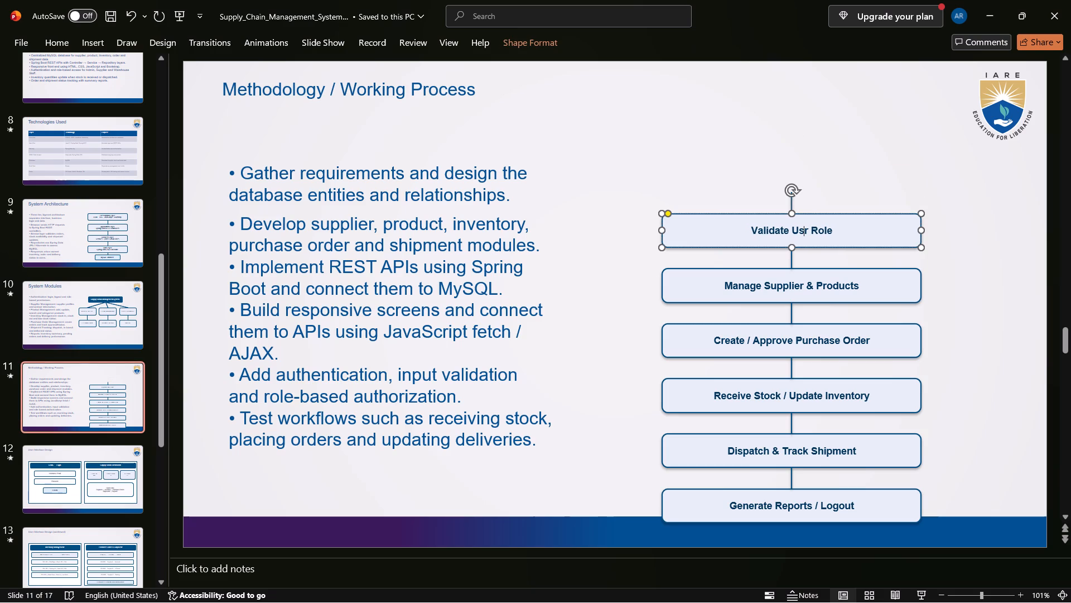
key(Delete)
click(817, 216)
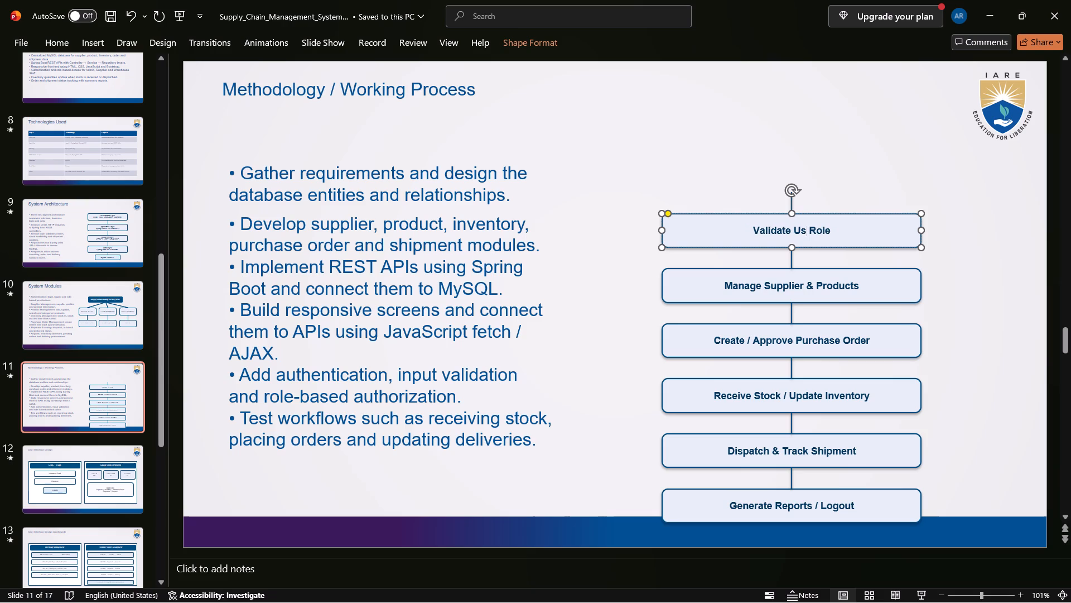
key(Delete)
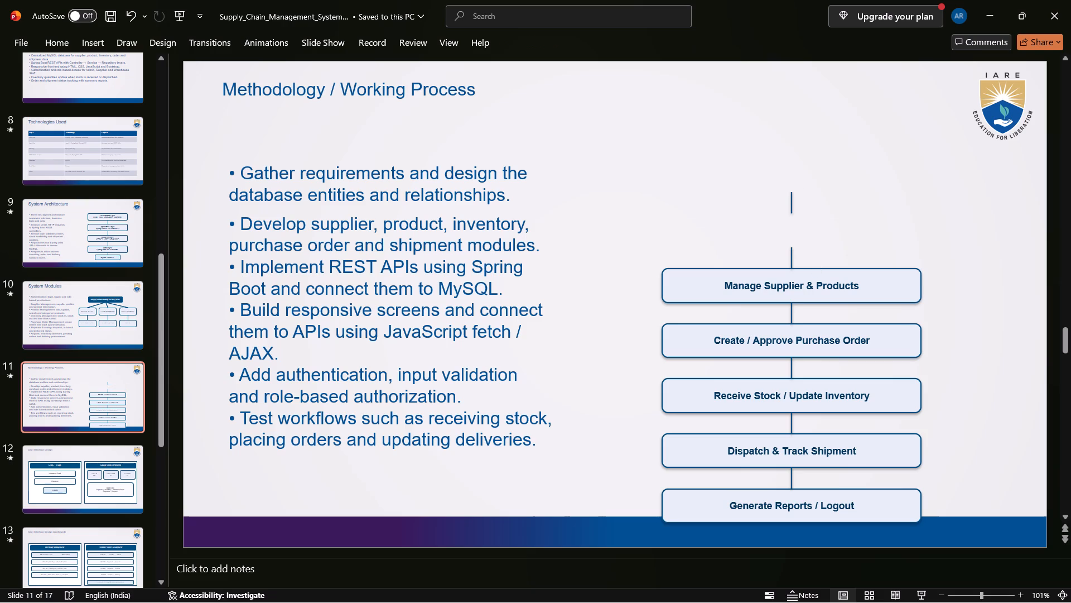
click(814, 267)
key(Delete)
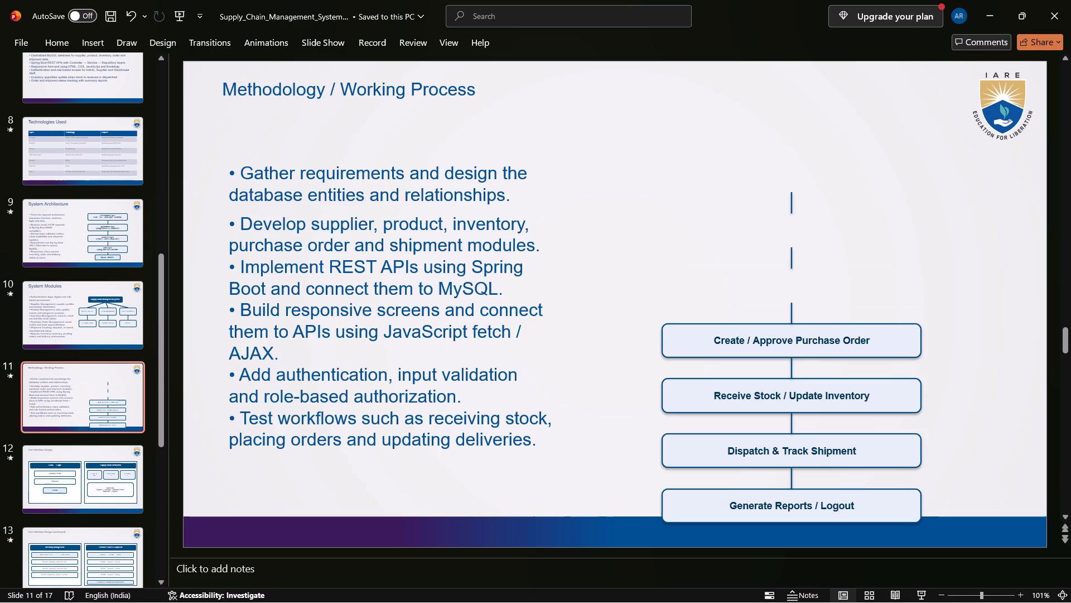
click(821, 320)
key(Delete)
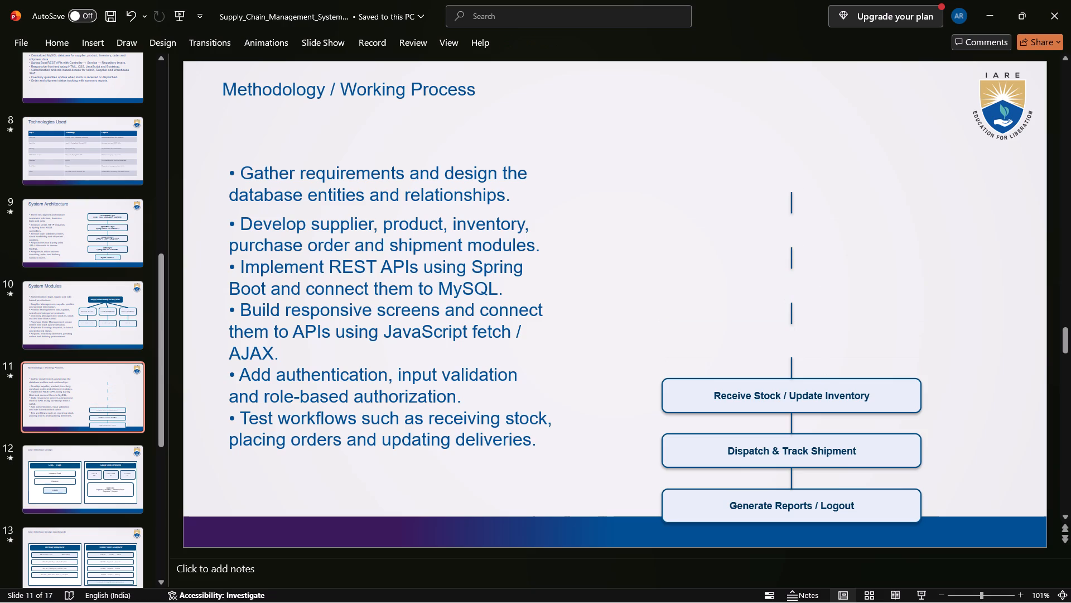
click(827, 381)
key(Delete)
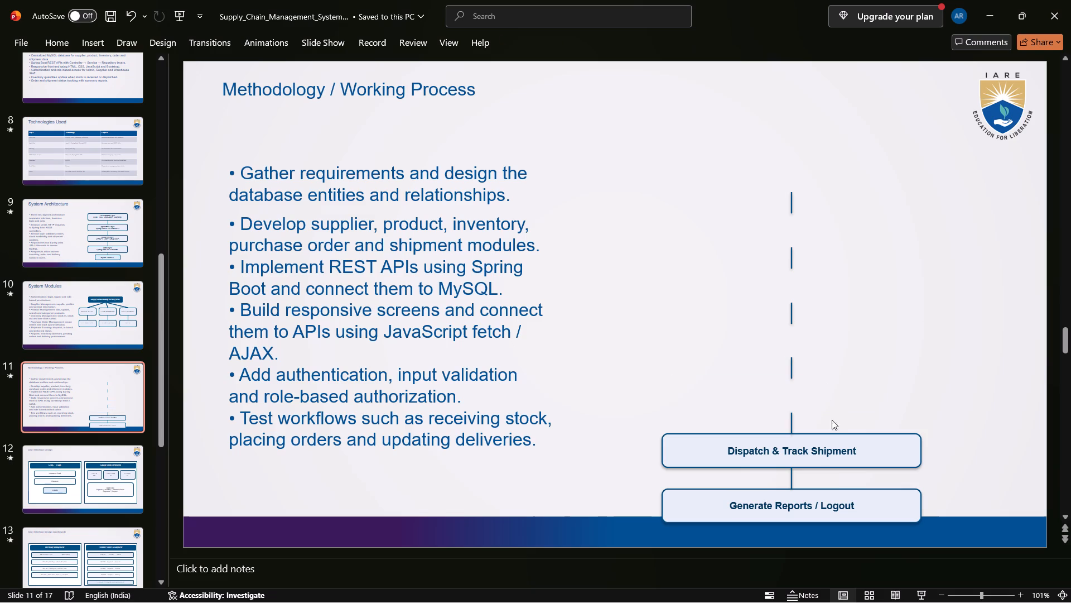
click(832, 431)
key(Delete)
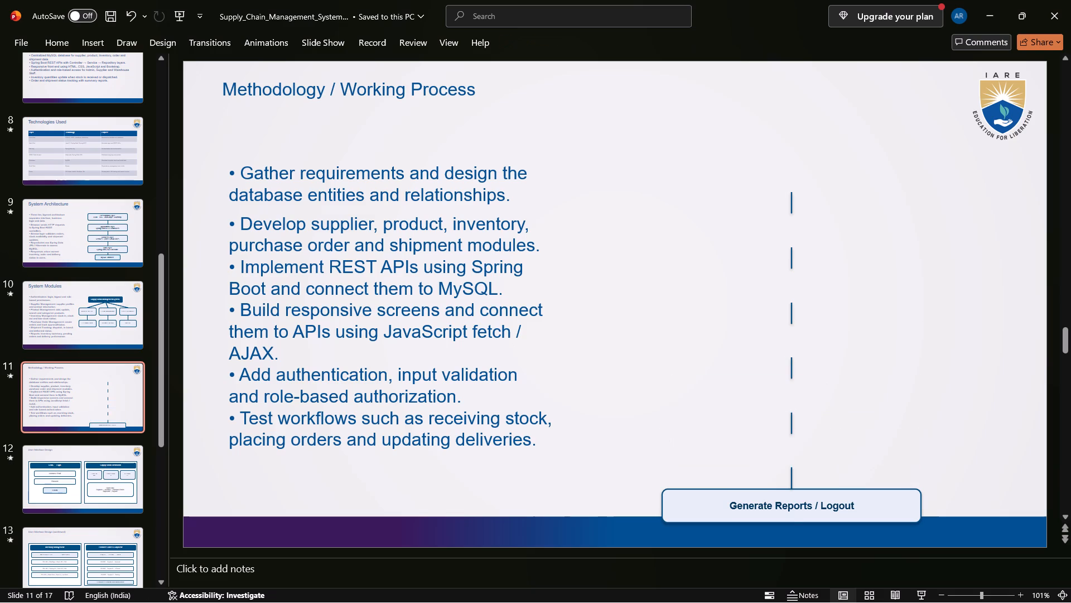
click(834, 492)
key(Delete)
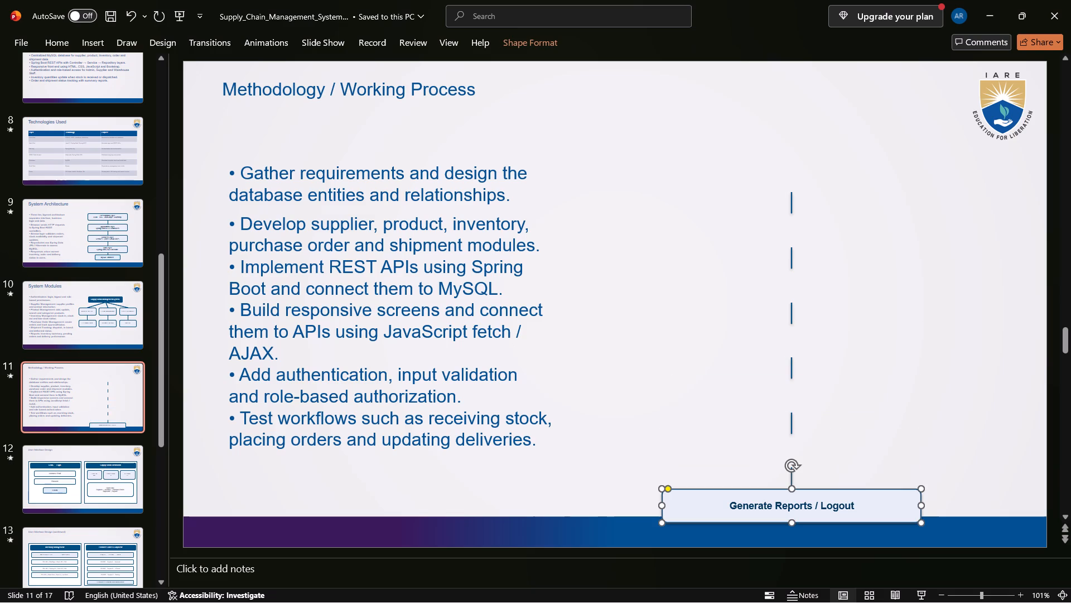
key(Delete)
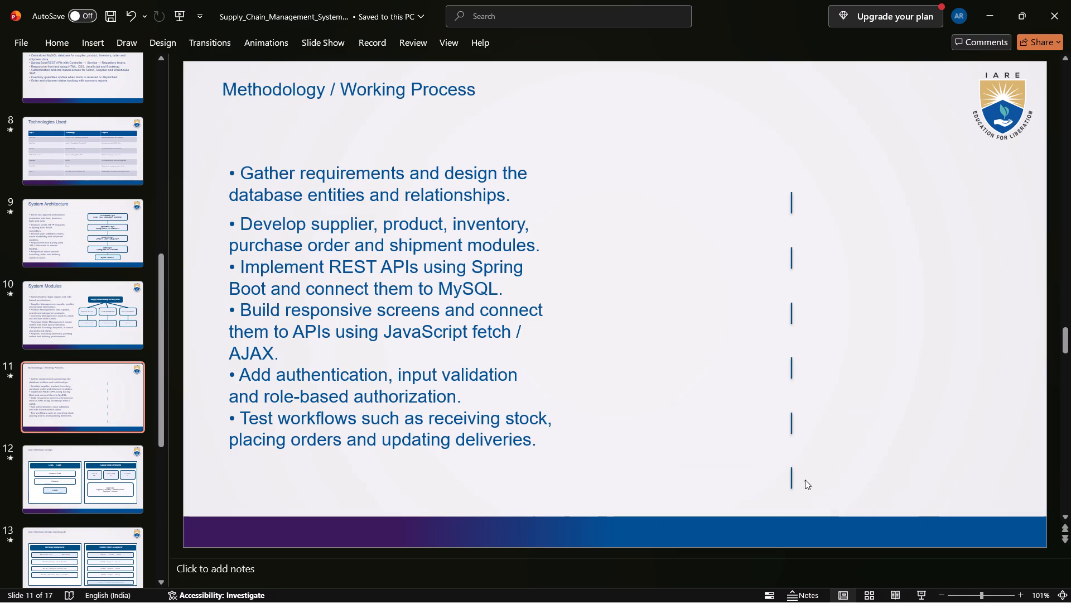
Delete all the leftover vertical connector lines of the flowchart on the Methodology / Working Process slide.
click(794, 473)
key(Delete)
click(789, 426)
key(Delete)
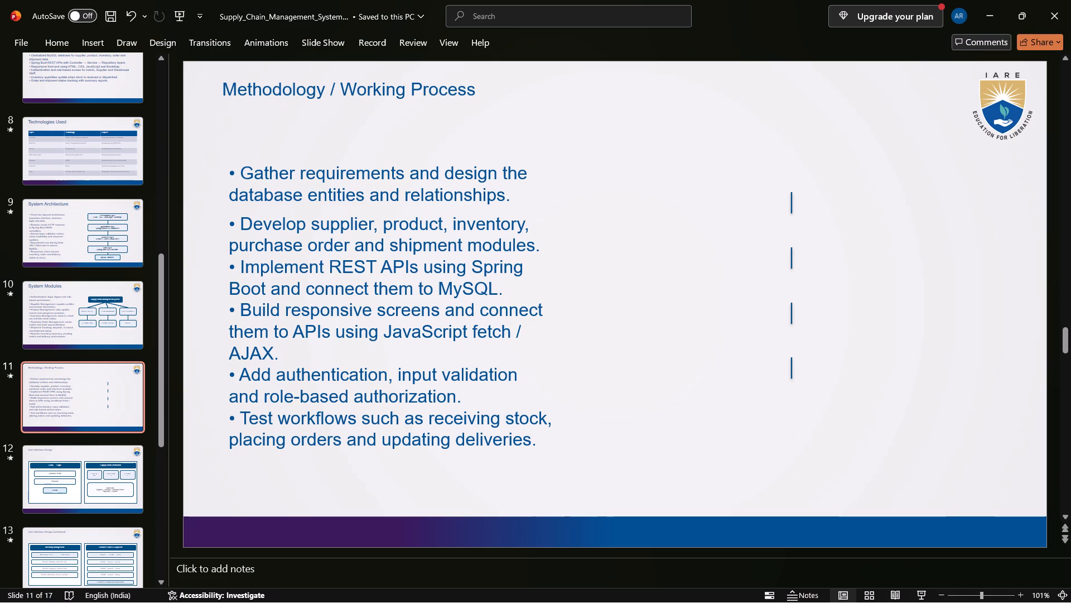
click(789, 377)
key(Delete)
click(789, 311)
key(Delete)
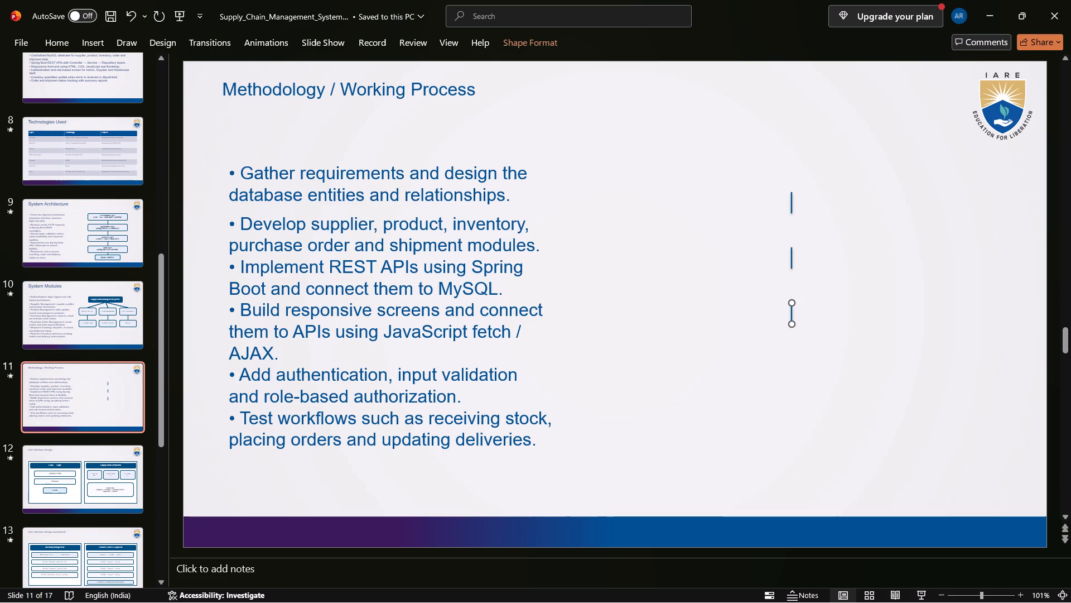
key(Delete)
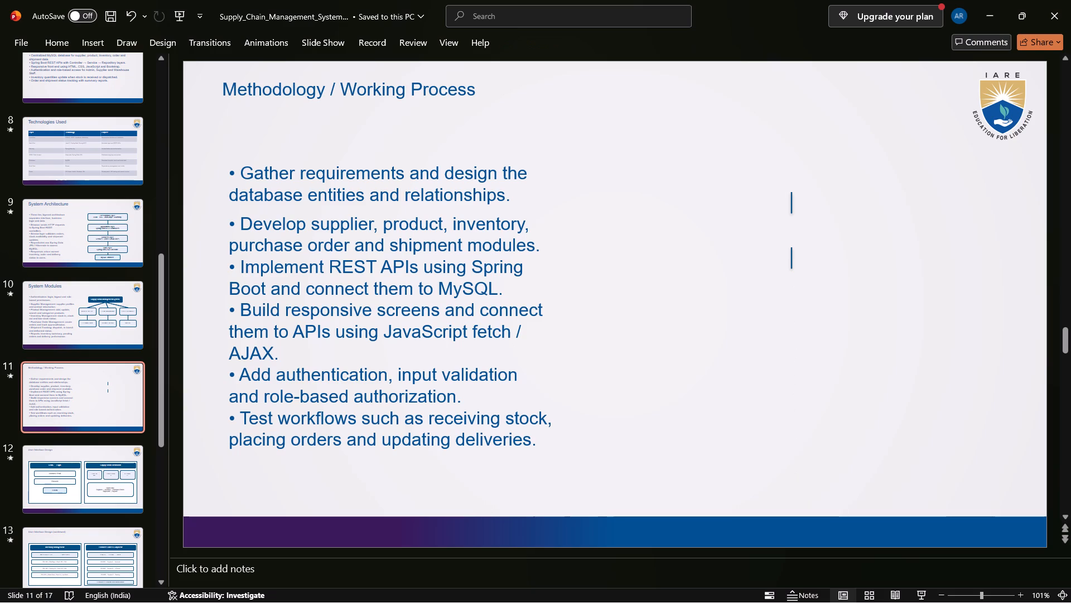
click(793, 266)
key(Delete)
click(790, 209)
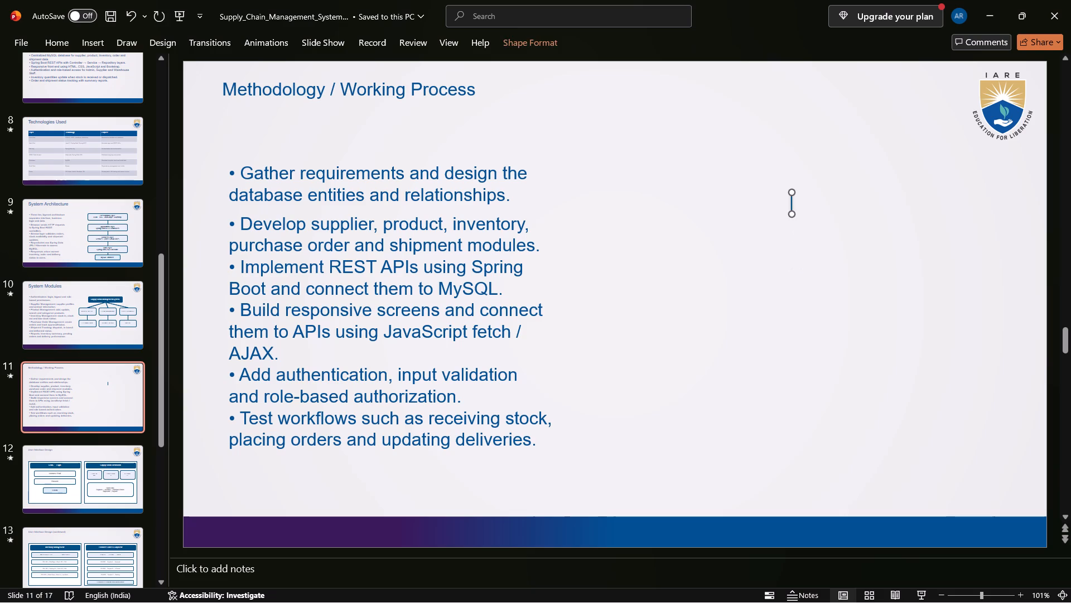
key(Delete)
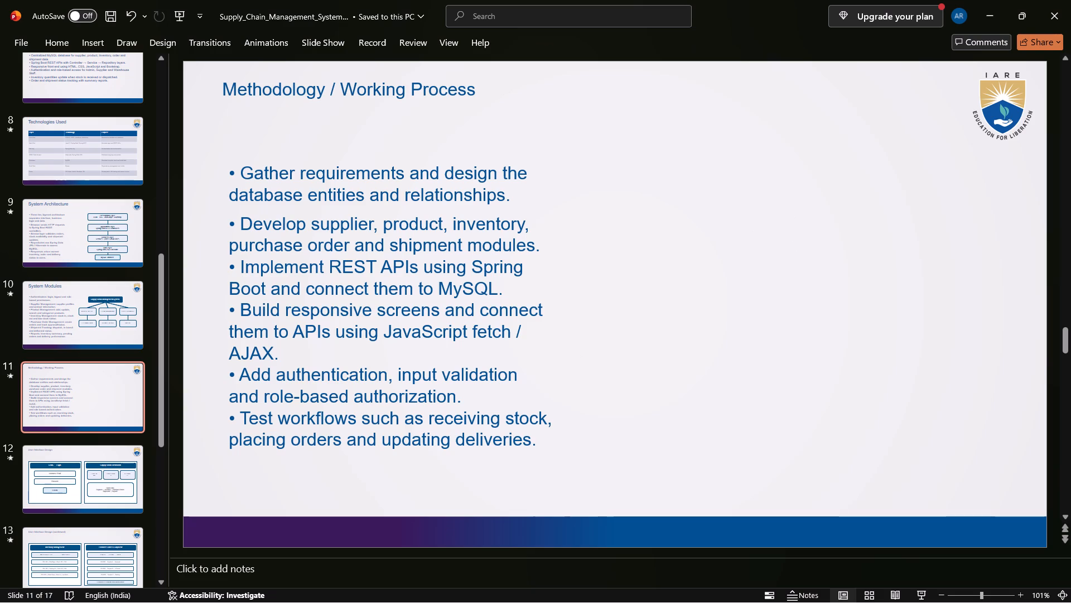
Widen the bullet text box on slide 11 rightward until it is as wide as the heading's text box.
click(545, 448)
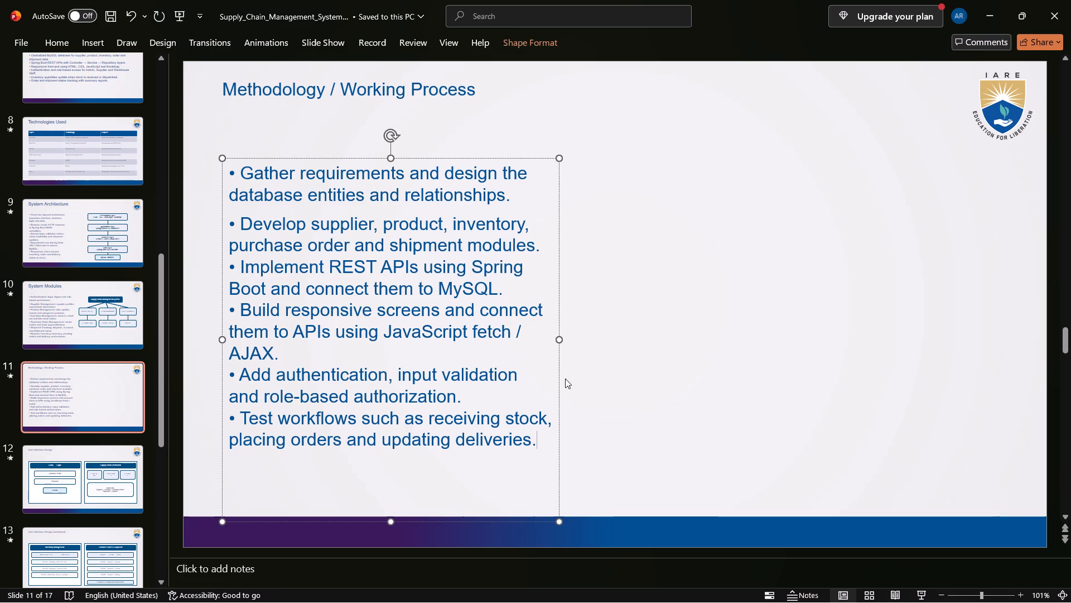
drag(561, 340, 579, 342)
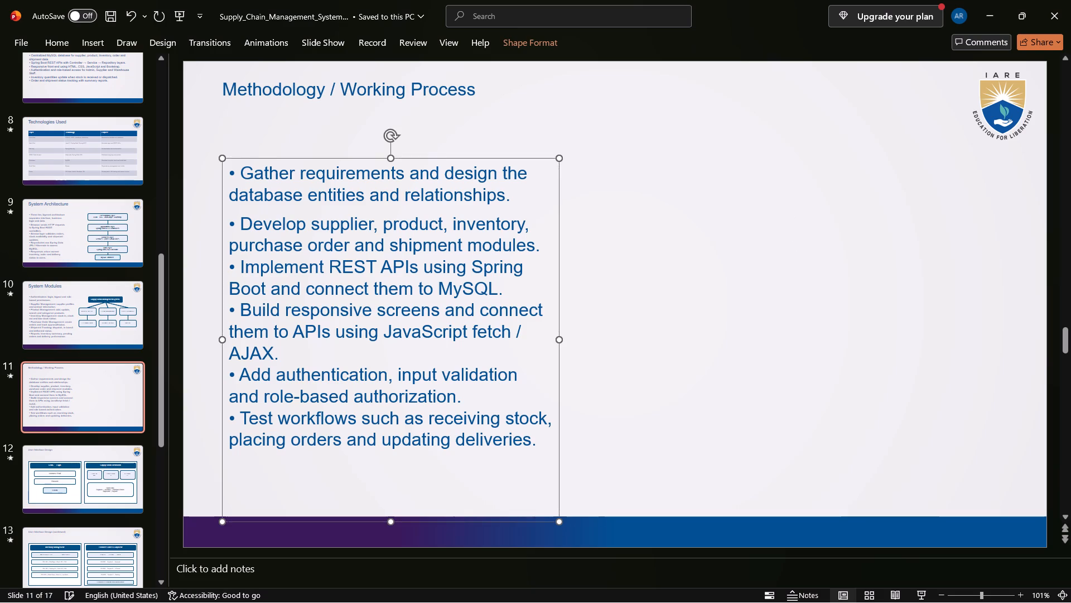
drag(579, 342, 1006, 331)
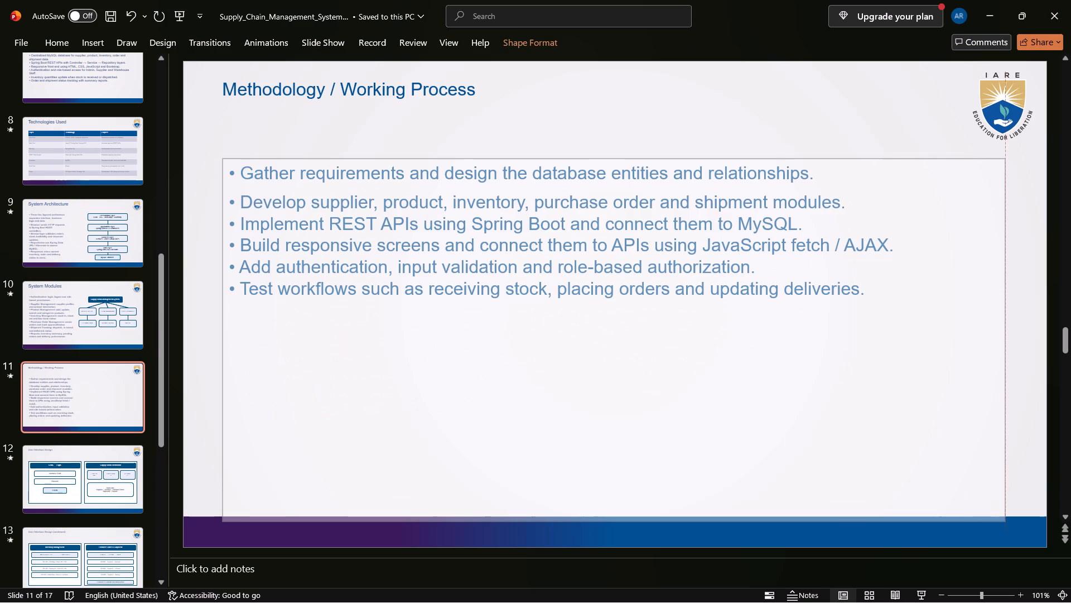
drag(1006, 331, 1009, 324)
drag(1009, 324, 1008, 324)
Set the font size of all the bullet text on slide 11 to 24.
drag(872, 291, 233, 167)
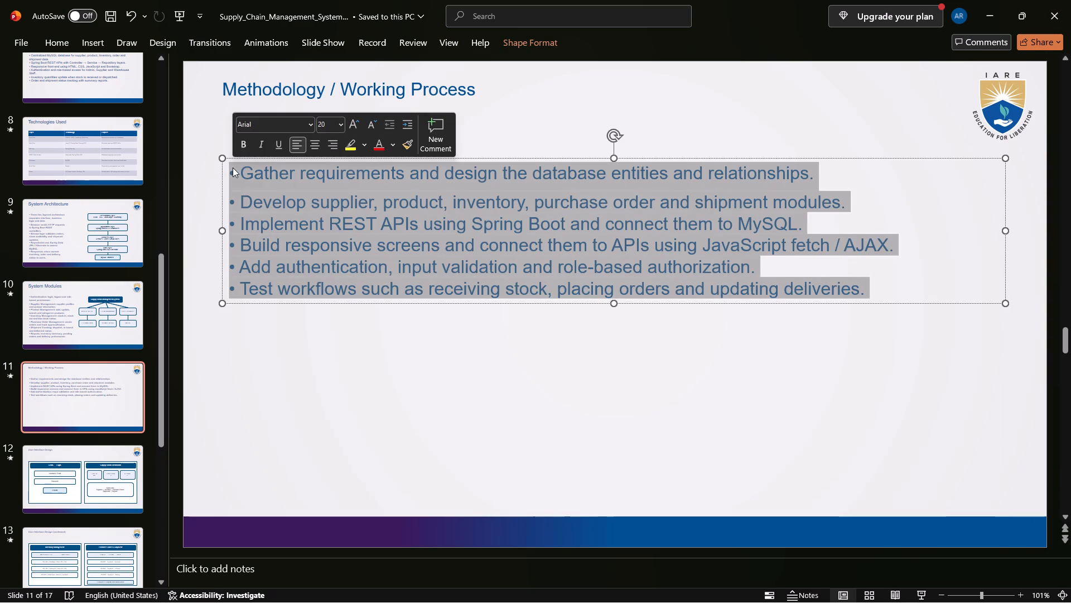
click(341, 125)
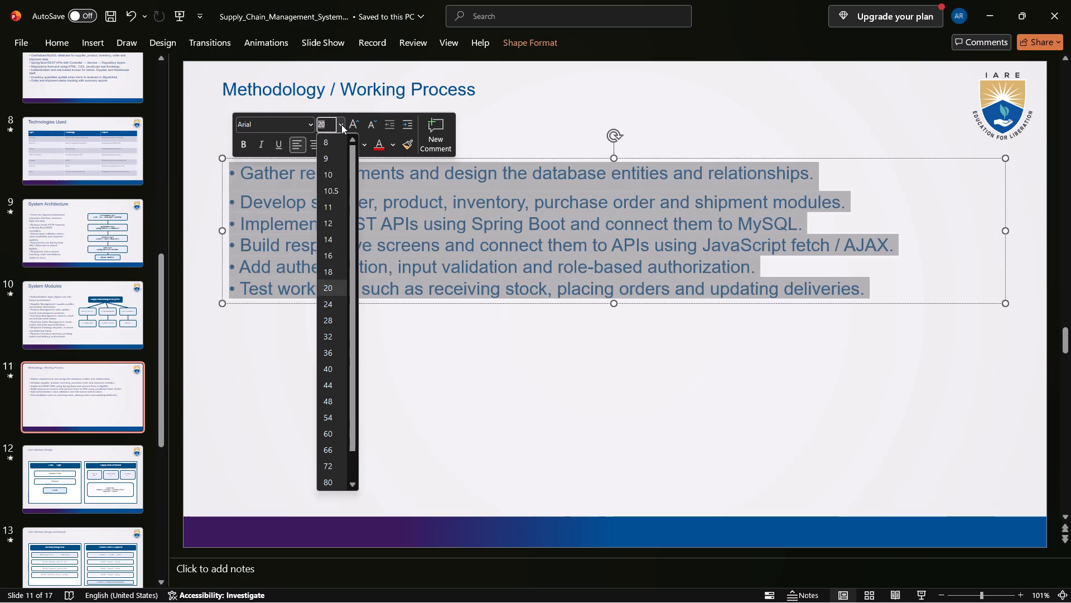
click(331, 303)
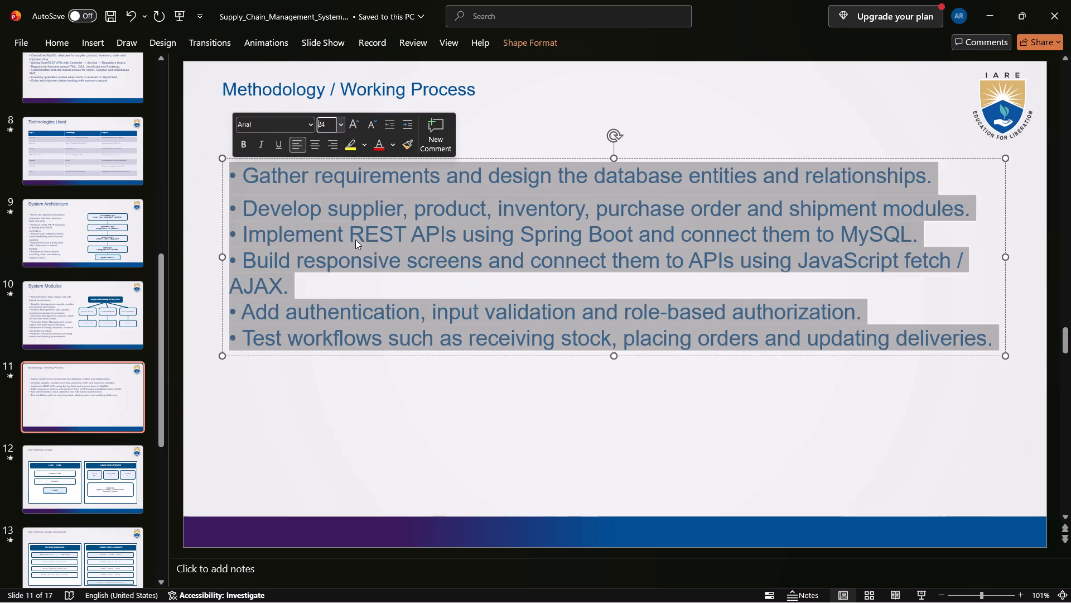
Set the font size of the "Methodology / Working Process" heading on slide 11 to 36.
click(477, 90)
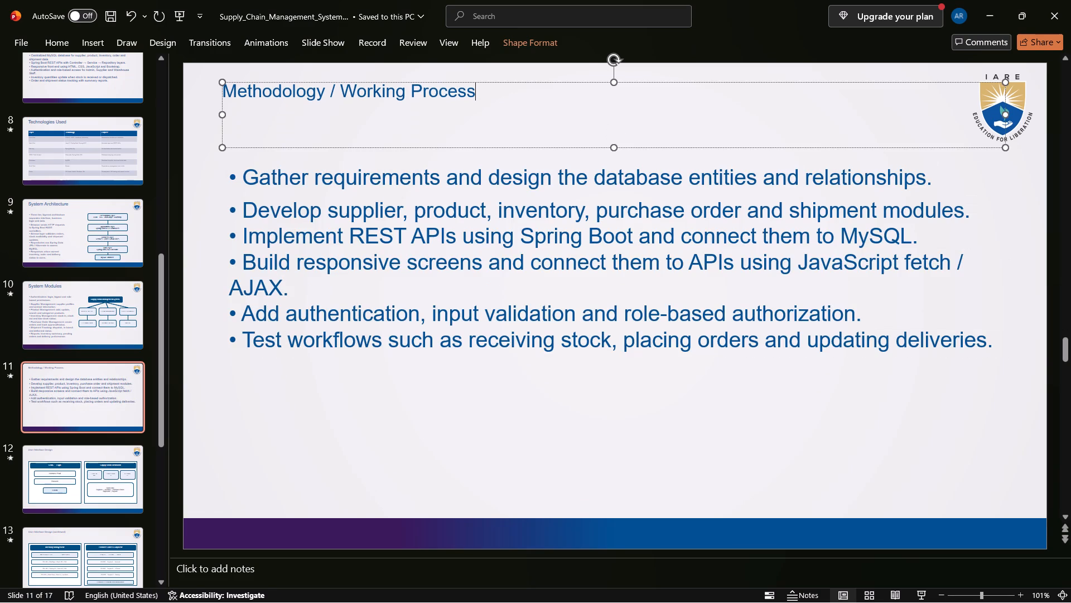
drag(474, 91, 252, 99)
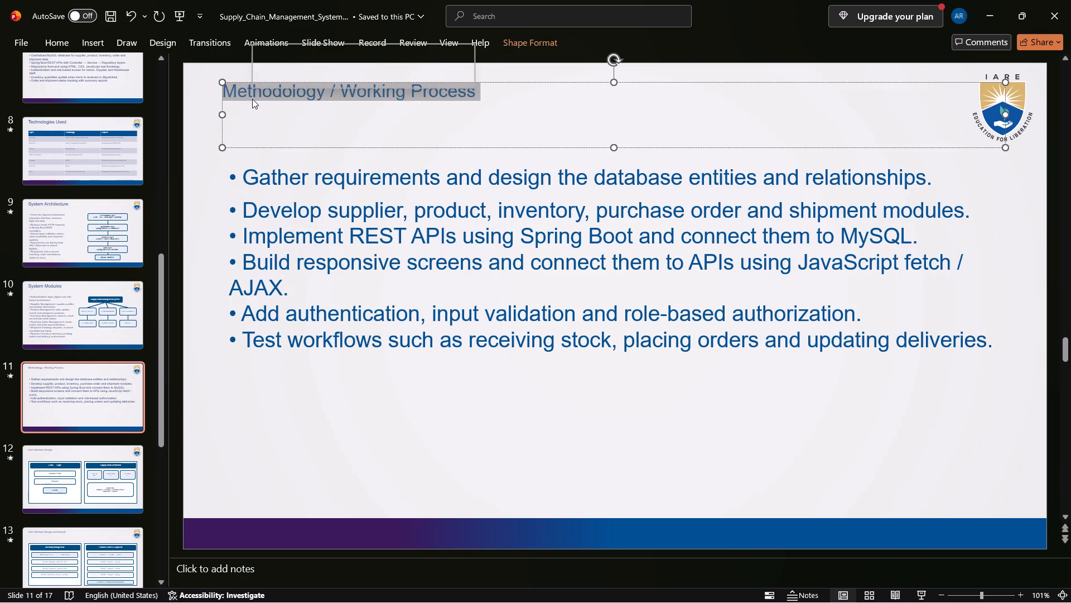
click(360, 55)
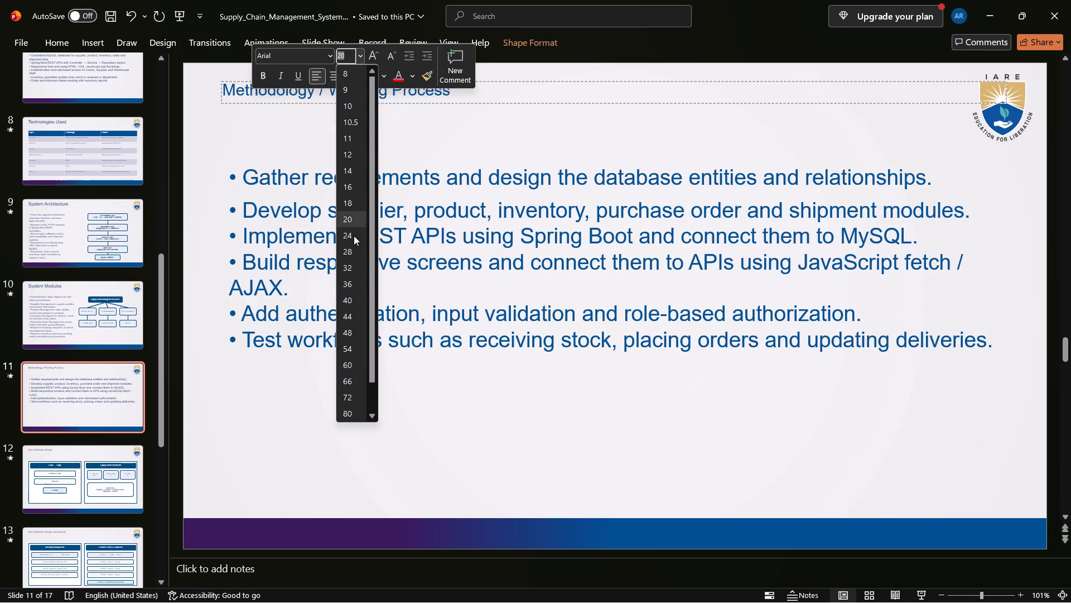
click(348, 281)
click(453, 399)
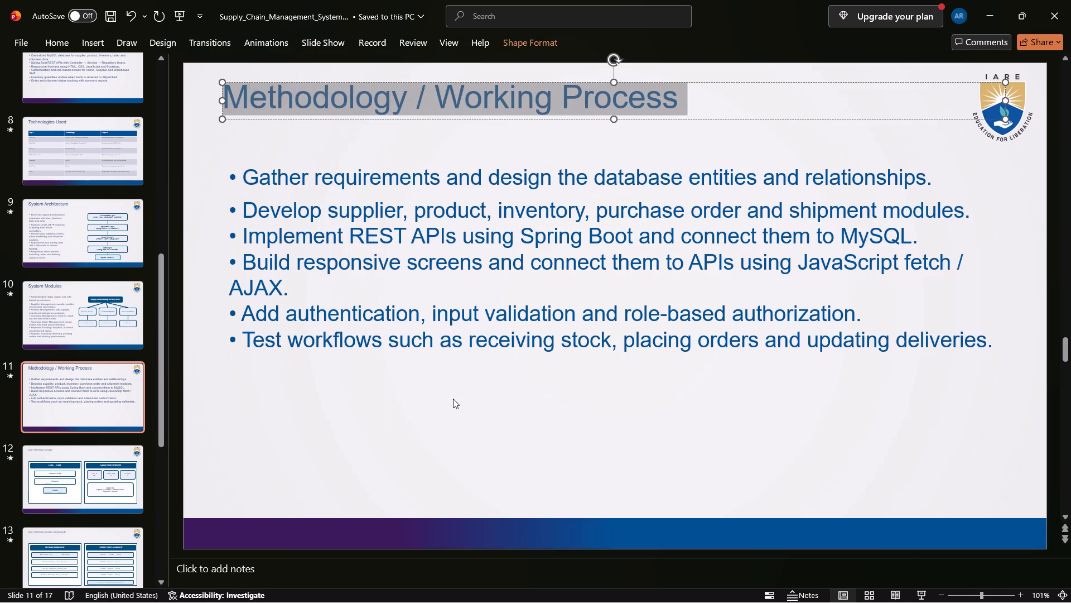
Set the font size of the "User Interface Design" heading on slide 12 to 36.
click(103, 312)
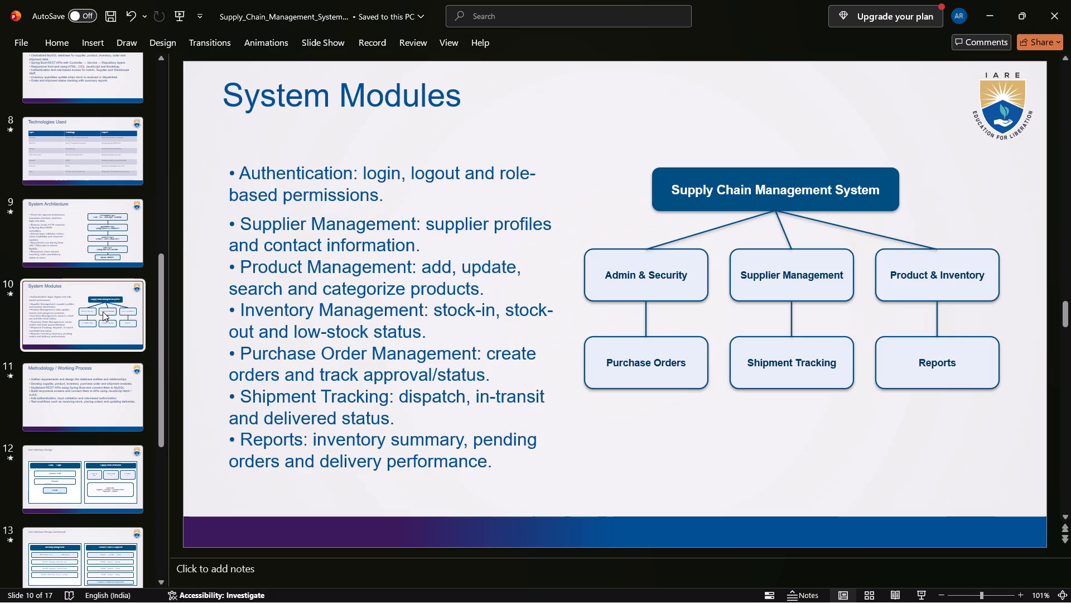
click(88, 487)
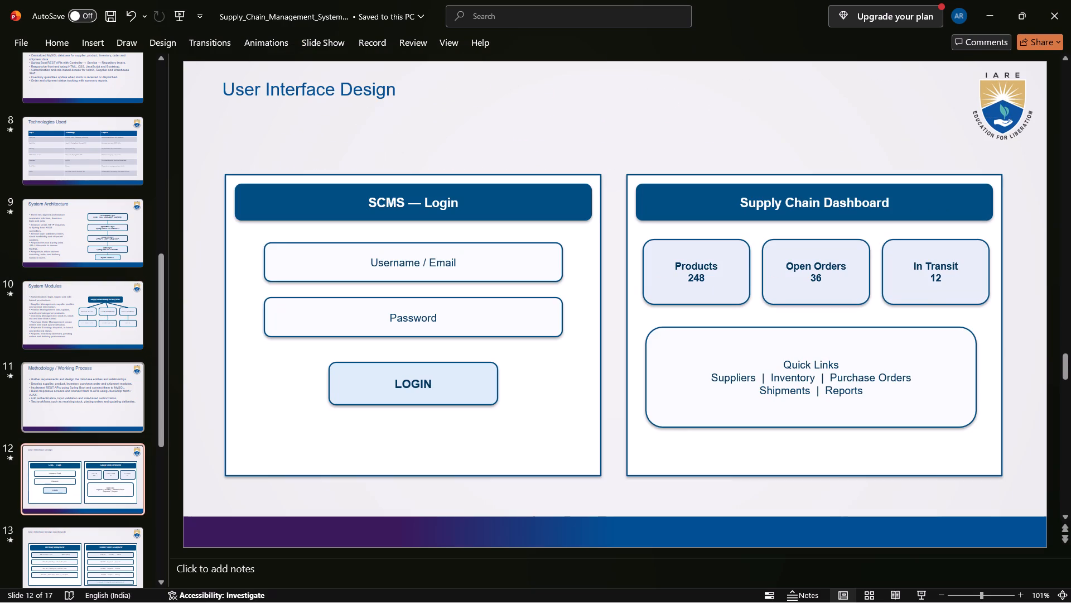
click(398, 88)
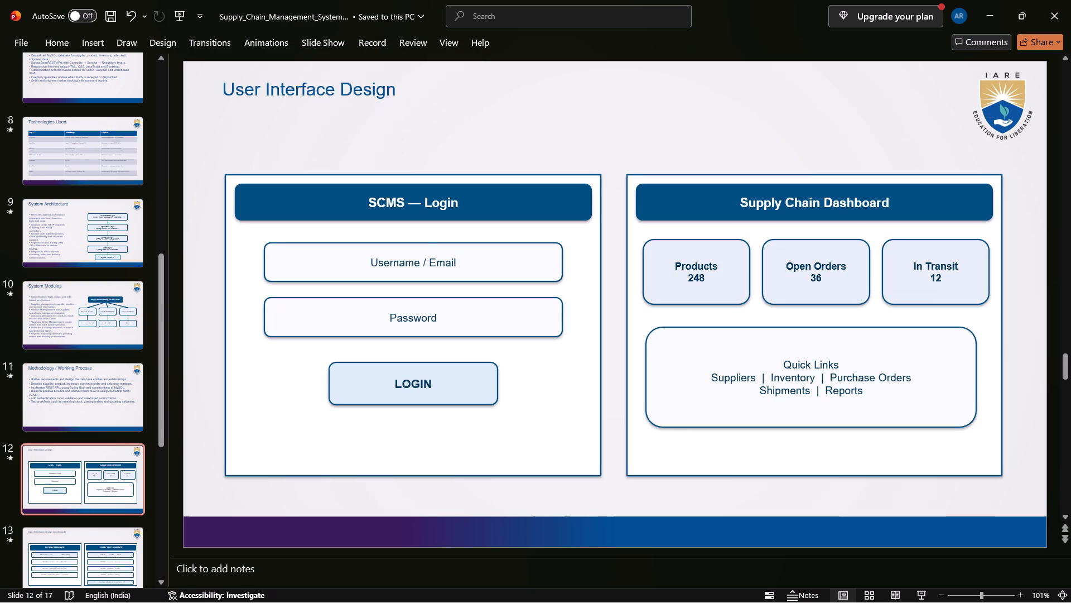
click(395, 88)
drag(395, 88, 237, 92)
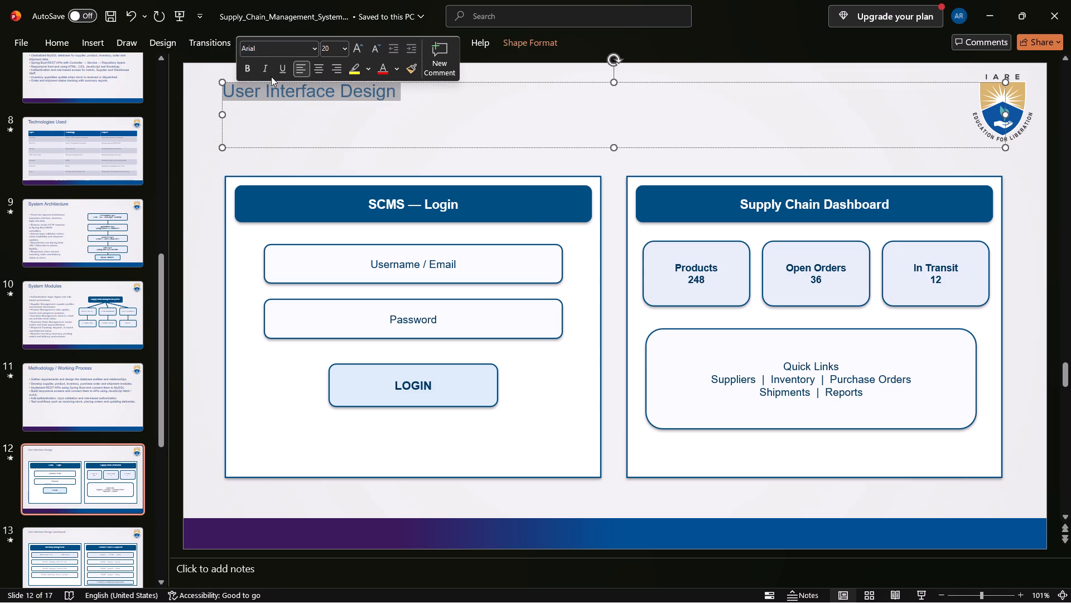
click(342, 50)
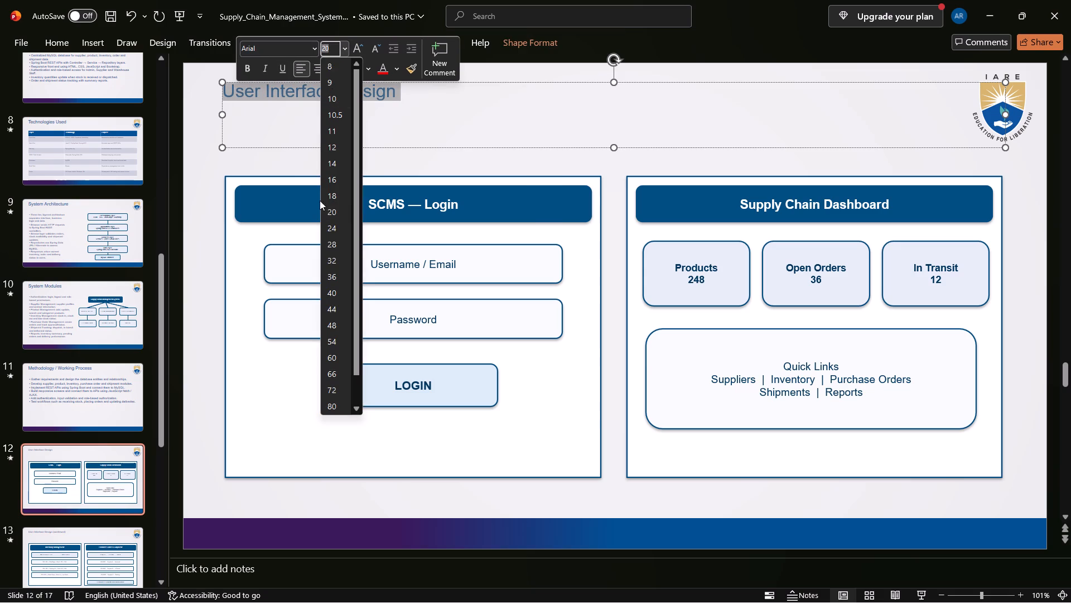
click(336, 274)
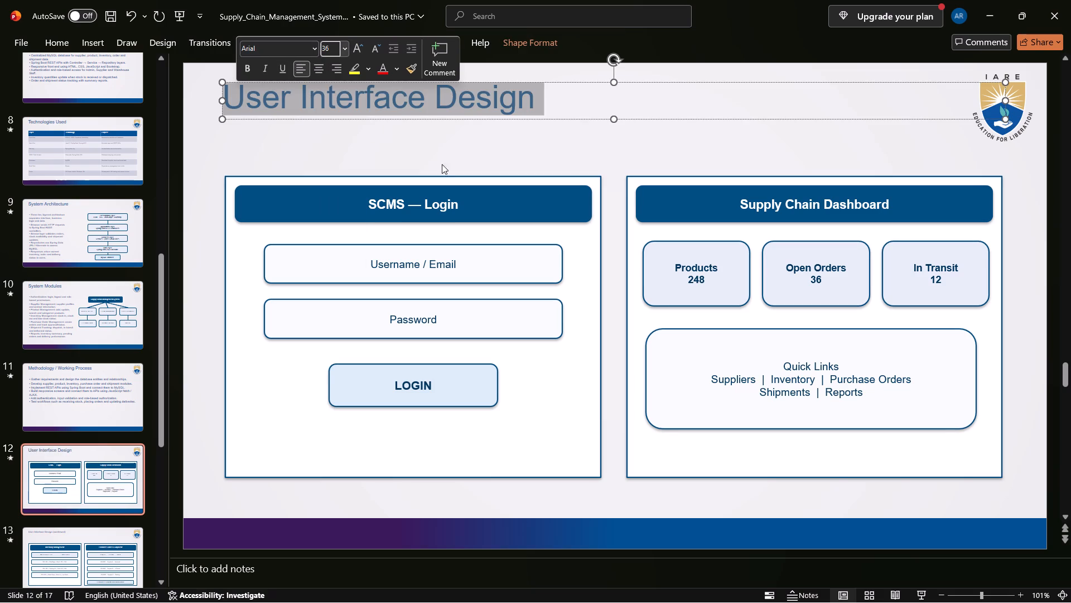
click(471, 145)
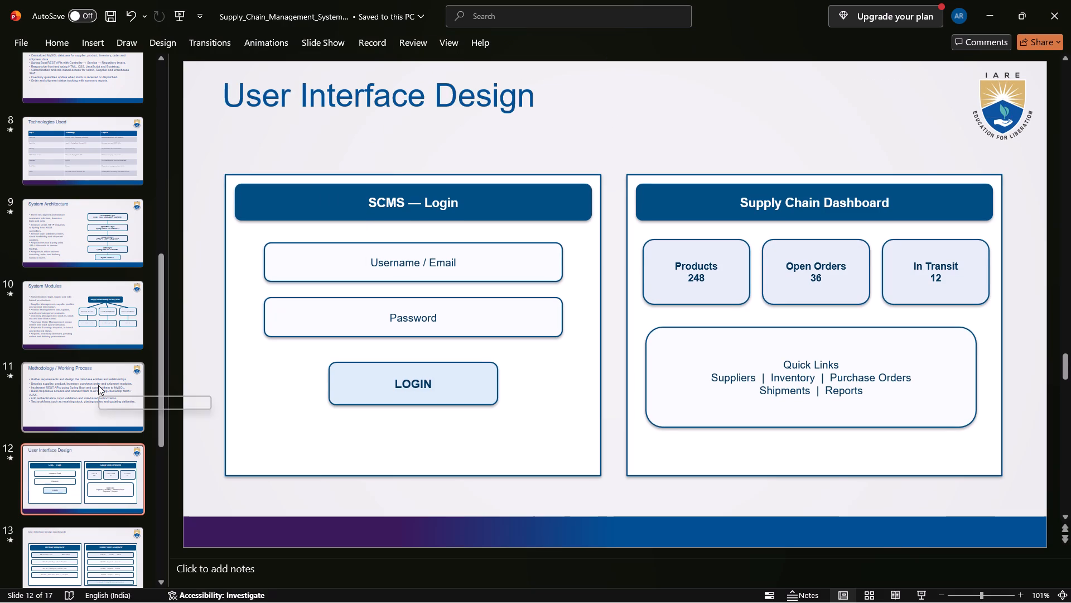
Set the font size of the "User Interface Design (continued)" heading on slide 13 to 36.
scroll(98, 385, down, 4)
click(61, 195)
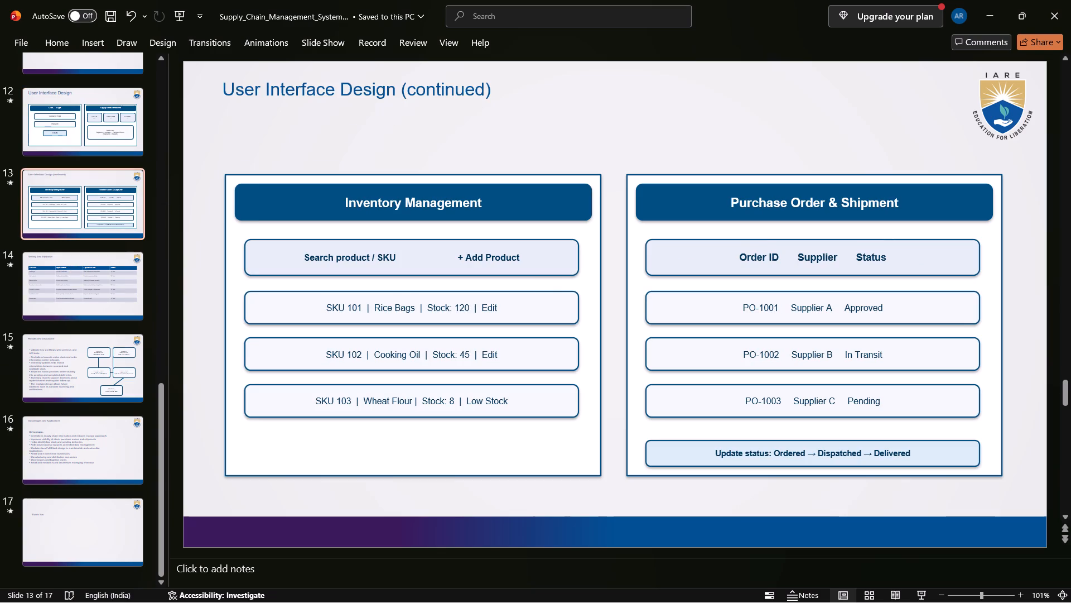
click(492, 98)
click(489, 89)
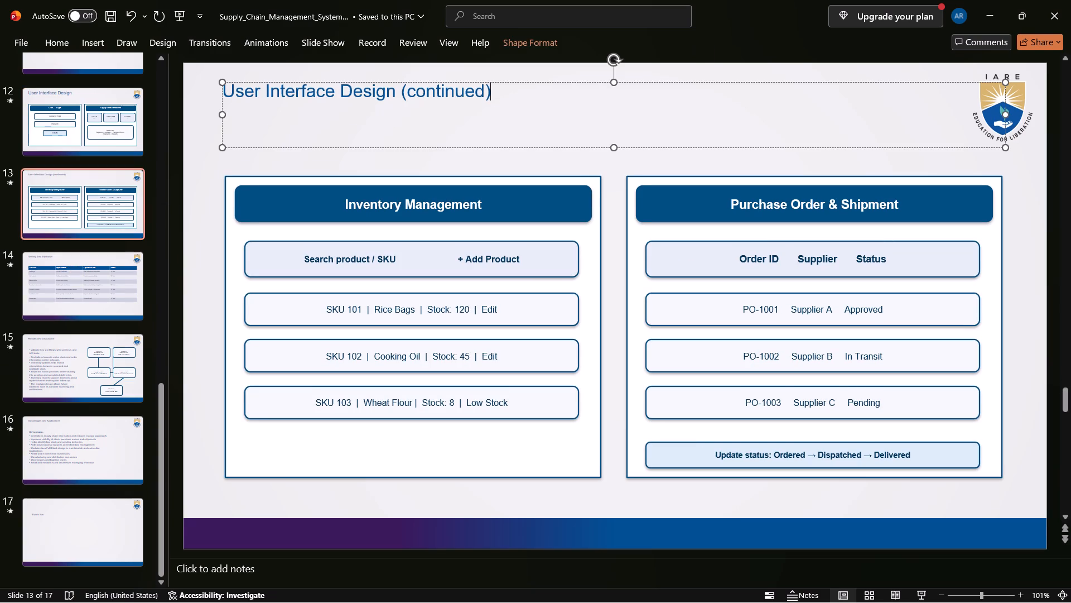
drag(489, 89, 248, 90)
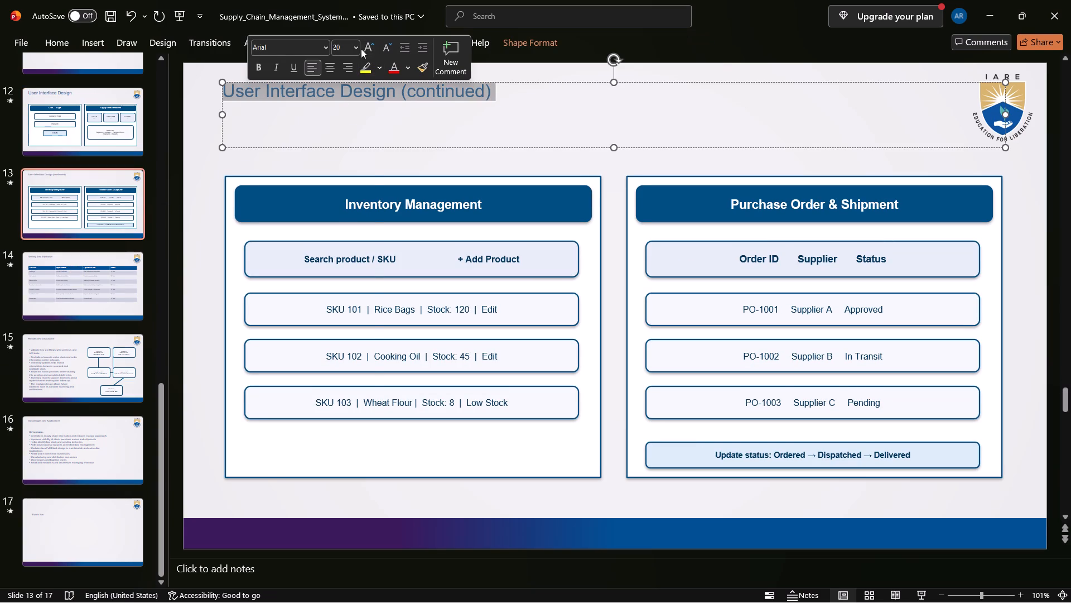
click(356, 42)
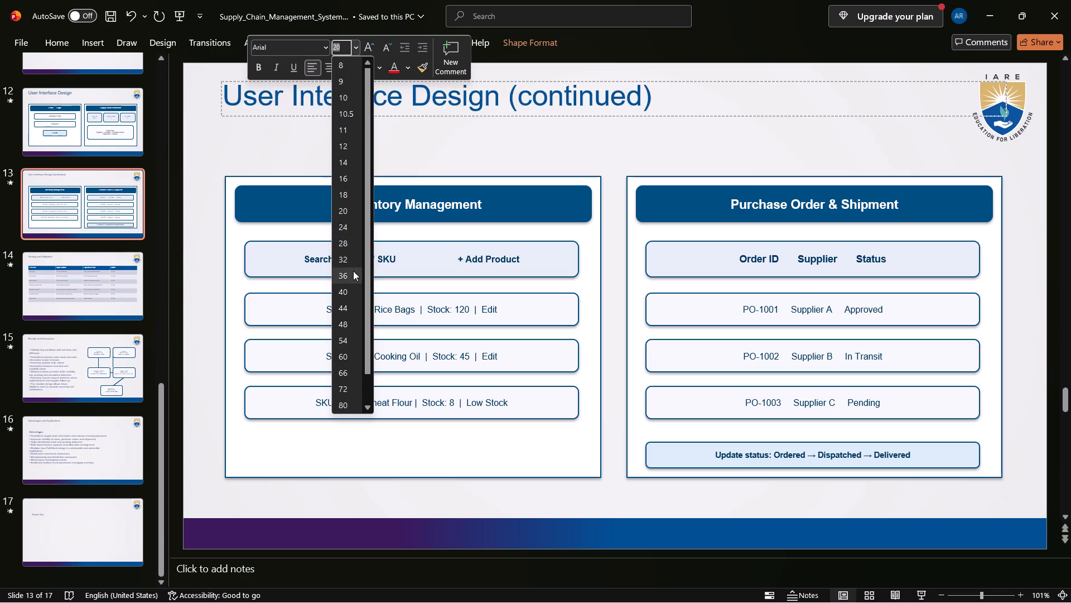
click(353, 271)
click(467, 153)
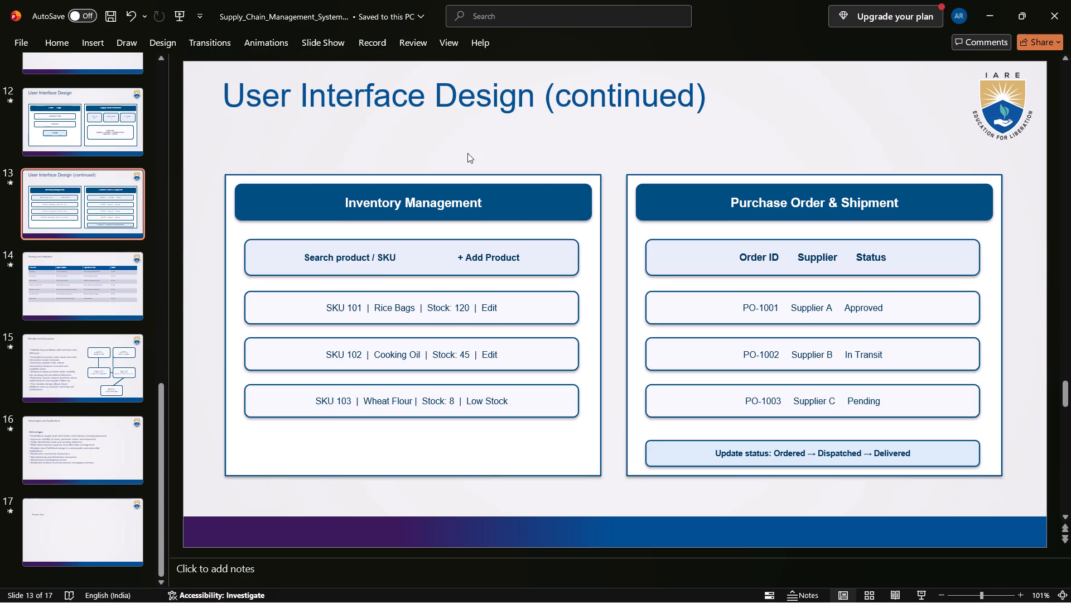
Set the font size of the "Testing and Validation" heading on slide 14 to 36.
click(79, 295)
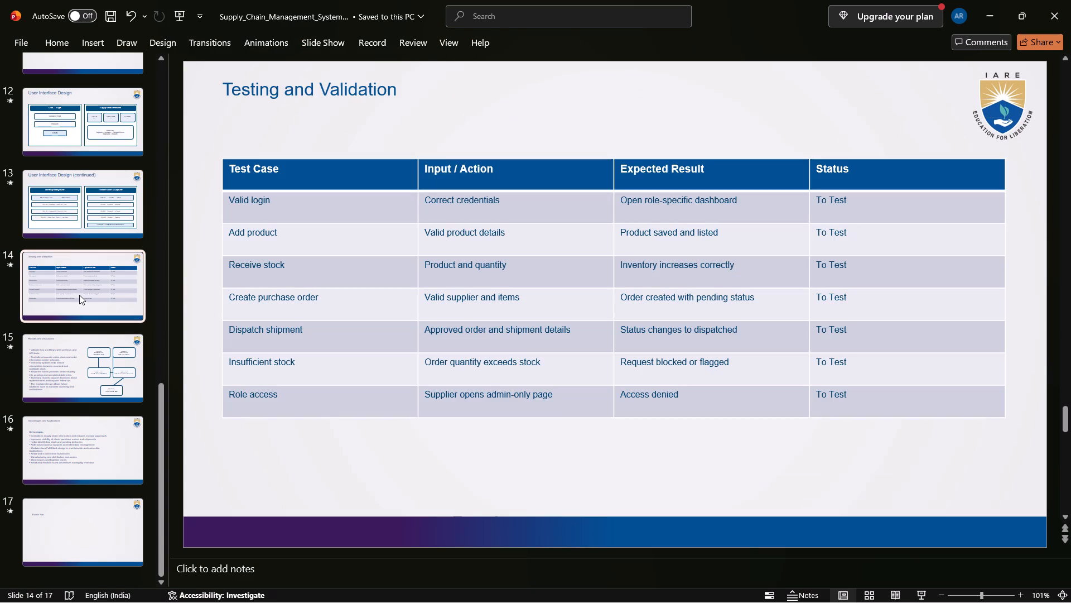
click(397, 91)
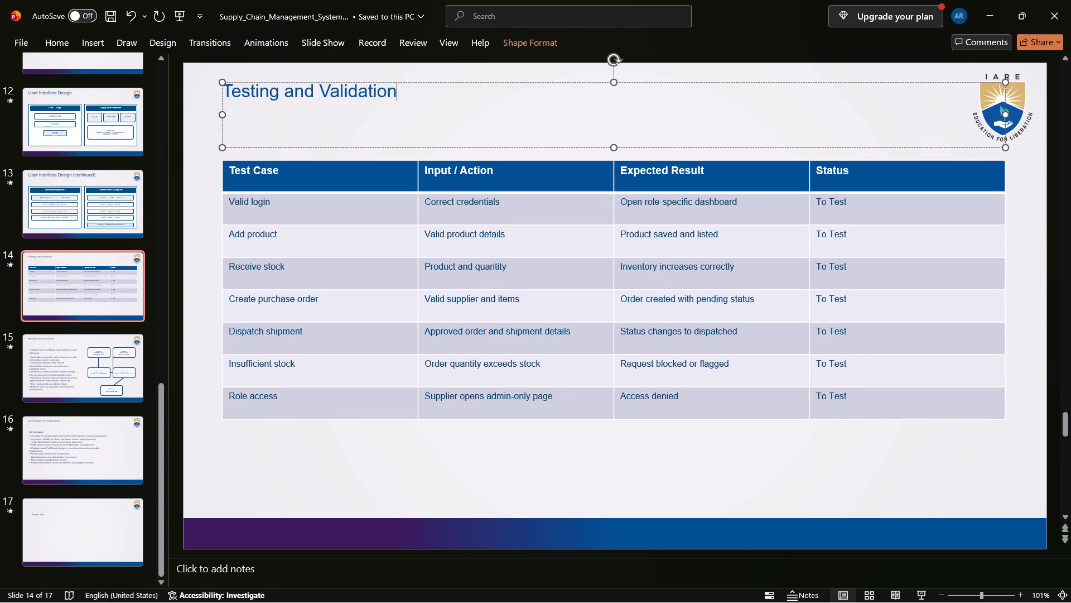
drag(397, 91, 232, 94)
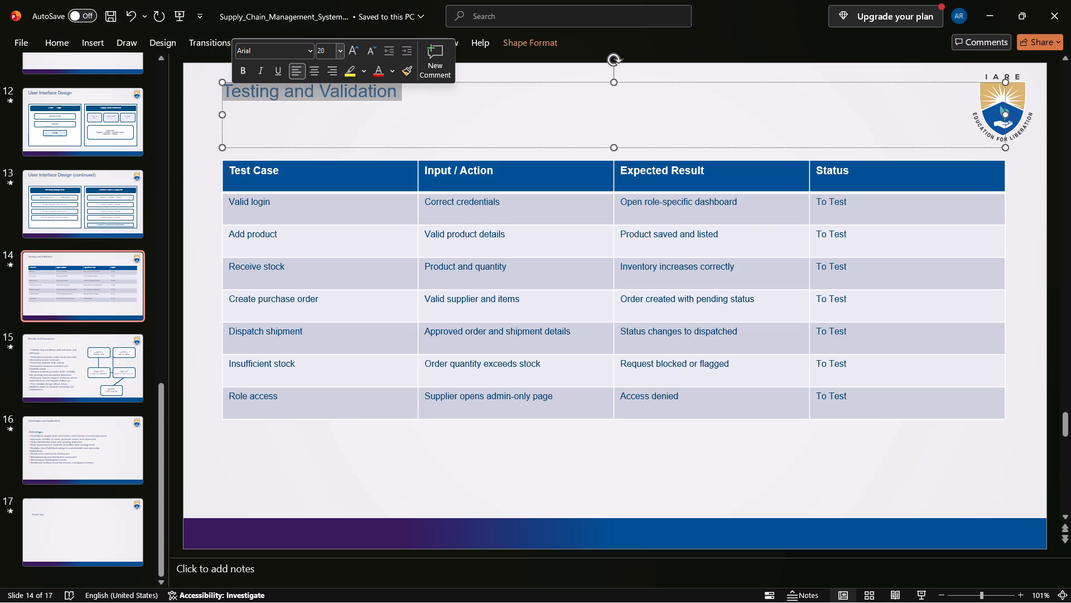
click(337, 51)
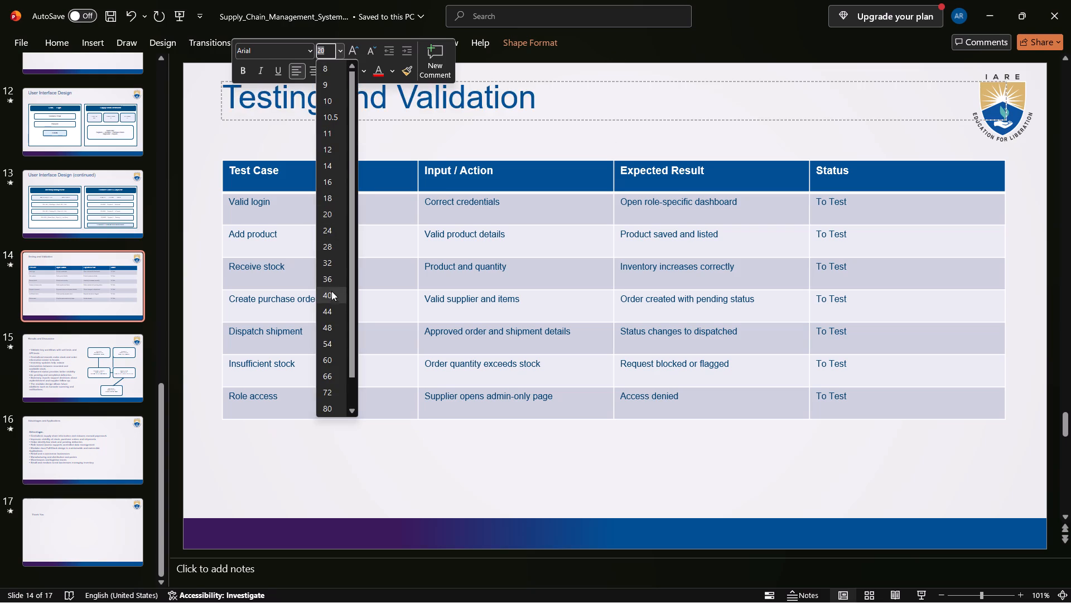
click(328, 283)
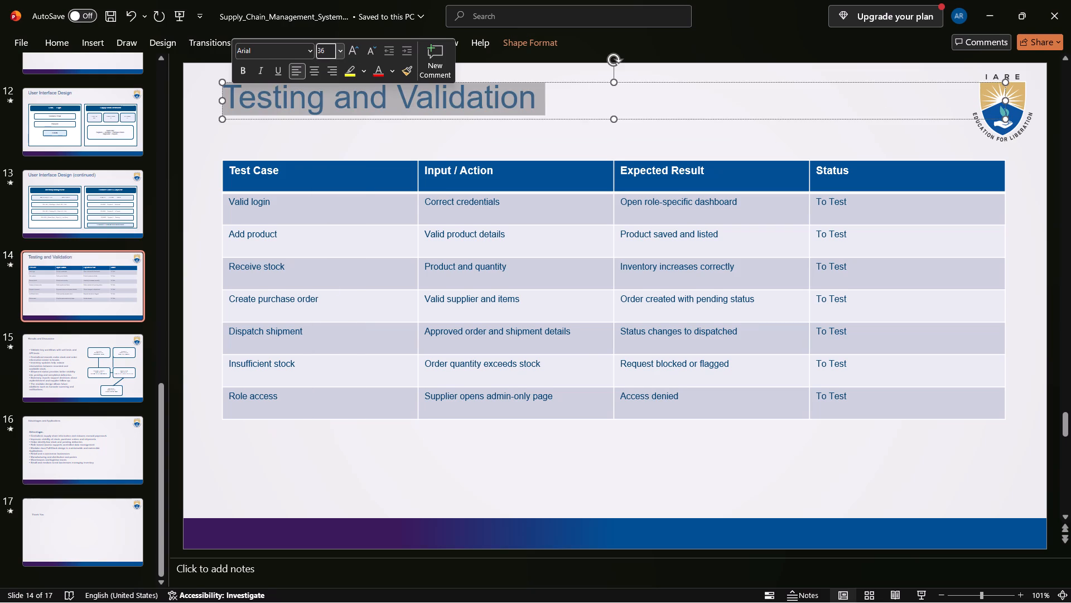
Stretch the test case table on slide 14 downward, keeping its width, until it ends just above the footer band.
click(586, 340)
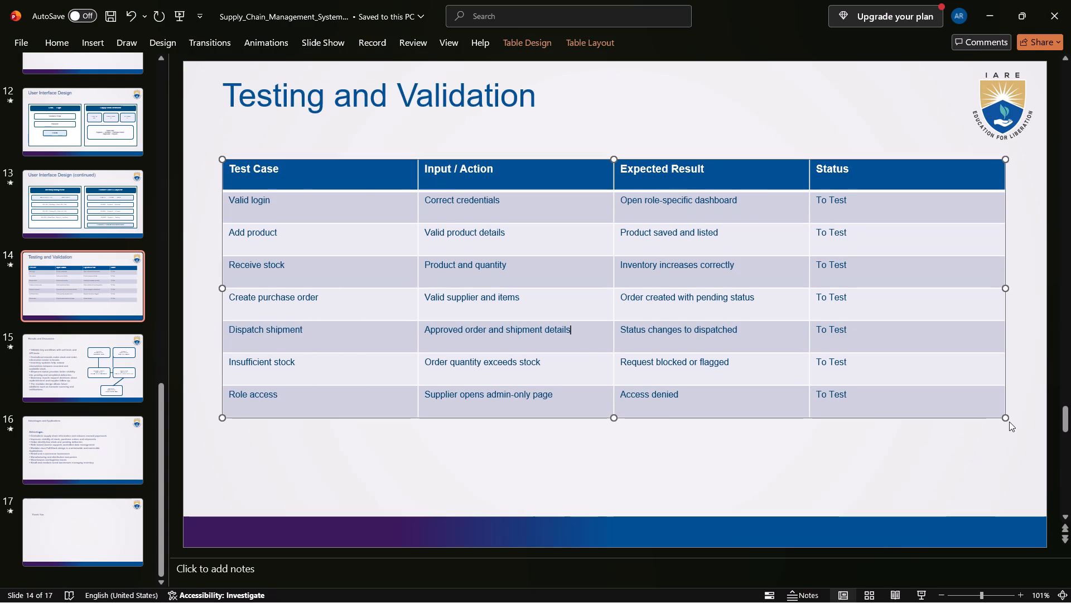
drag(1007, 419, 1004, 438)
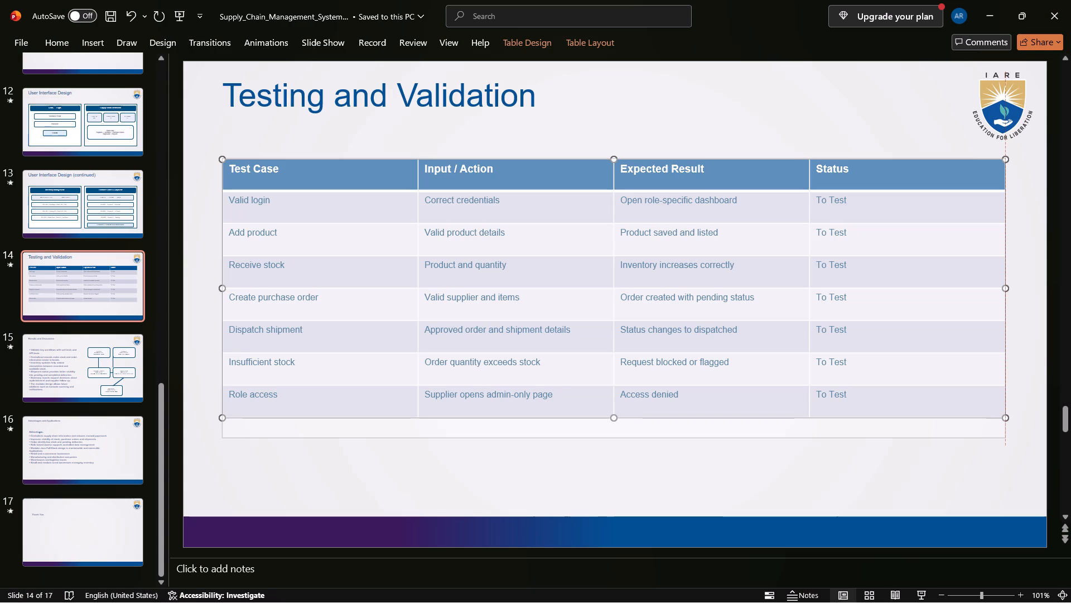
drag(1004, 438, 1009, 488)
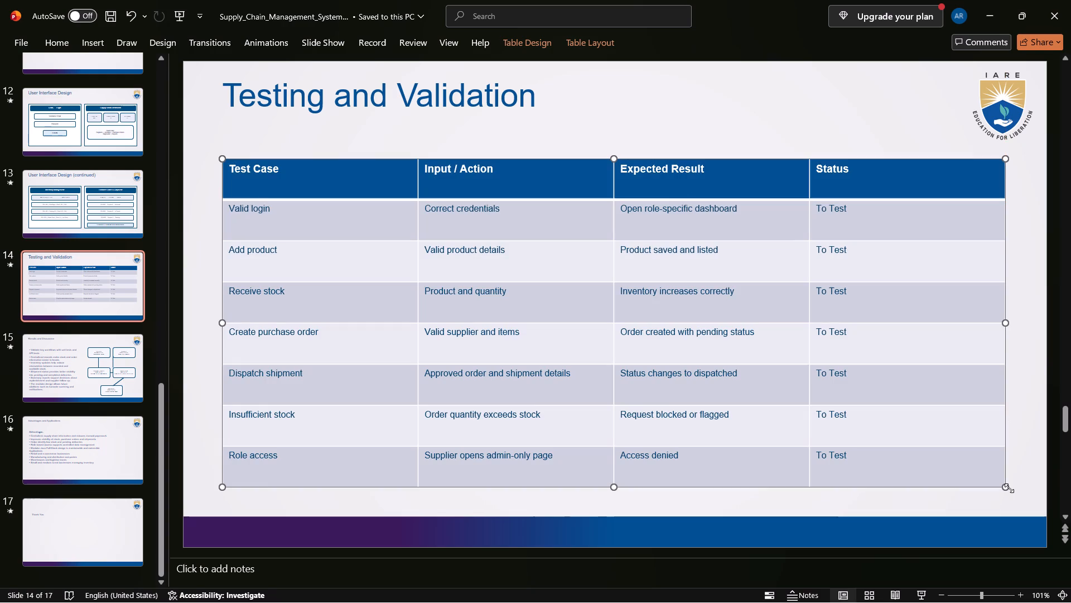
click(629, 135)
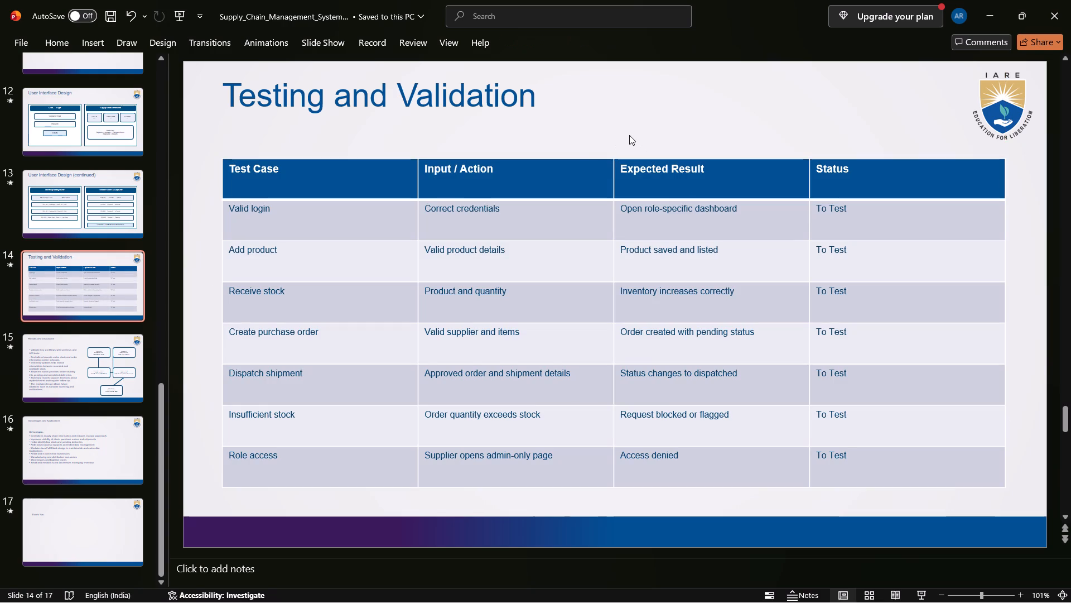
Set the font size of the "Results and Discussion" heading on slide 15 to 36.
click(89, 384)
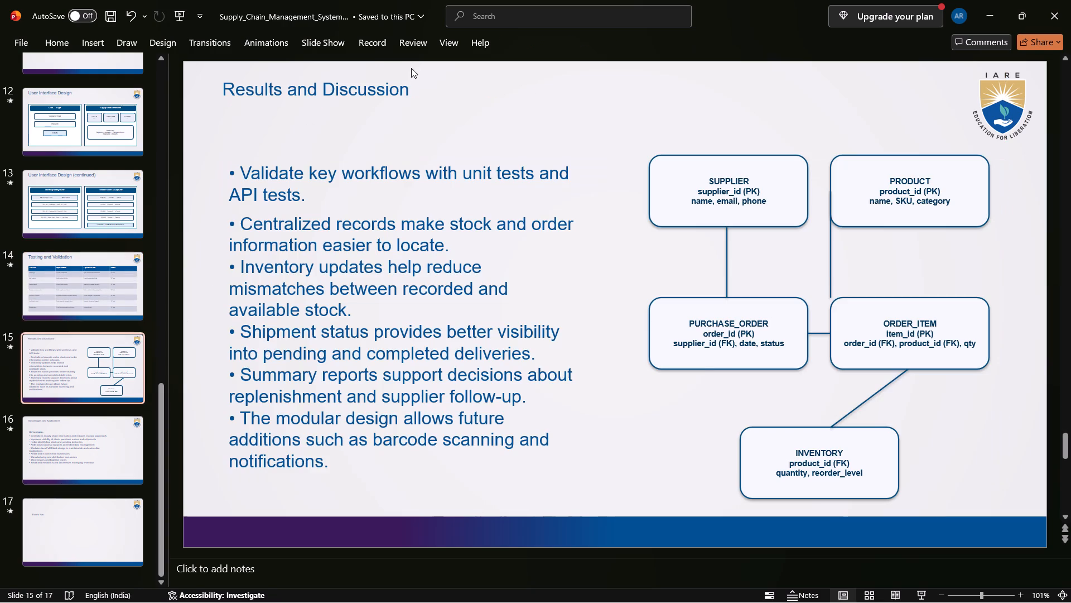
click(409, 89)
click(405, 93)
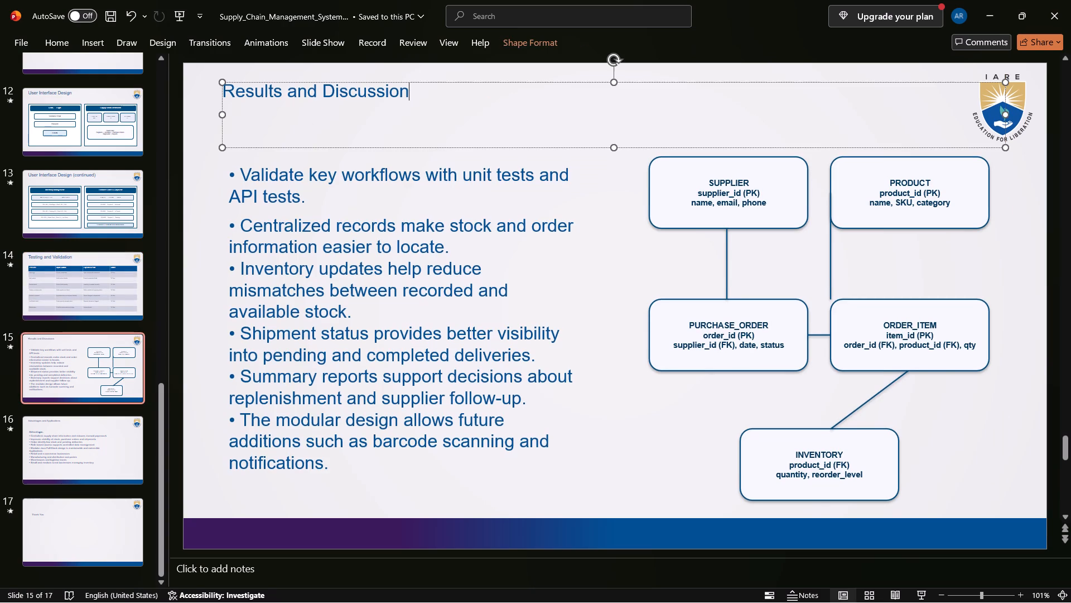
click(405, 93)
drag(405, 93, 245, 82)
click(351, 41)
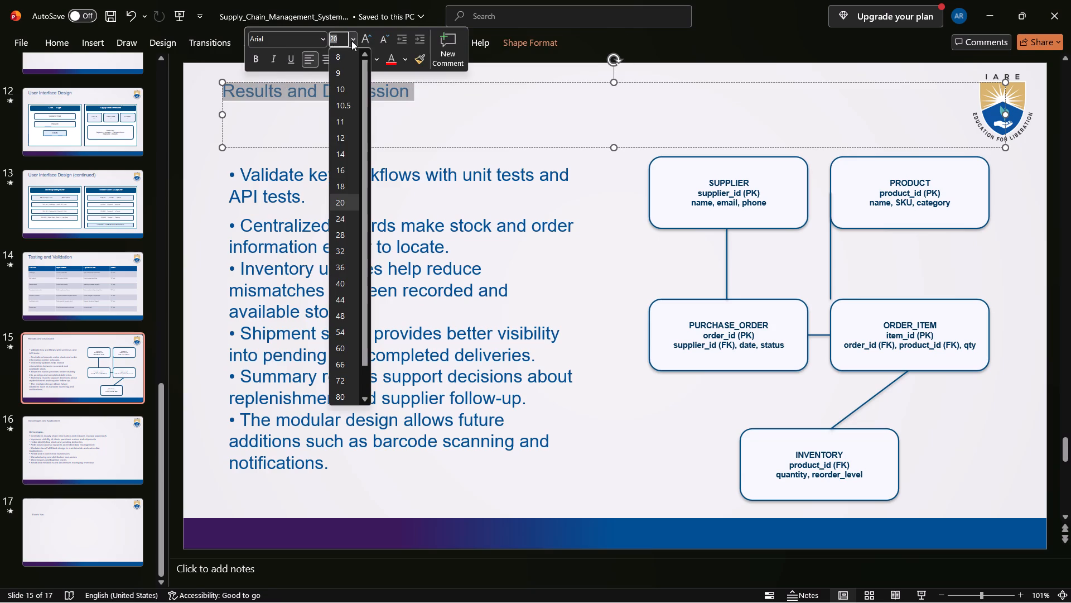
click(345, 262)
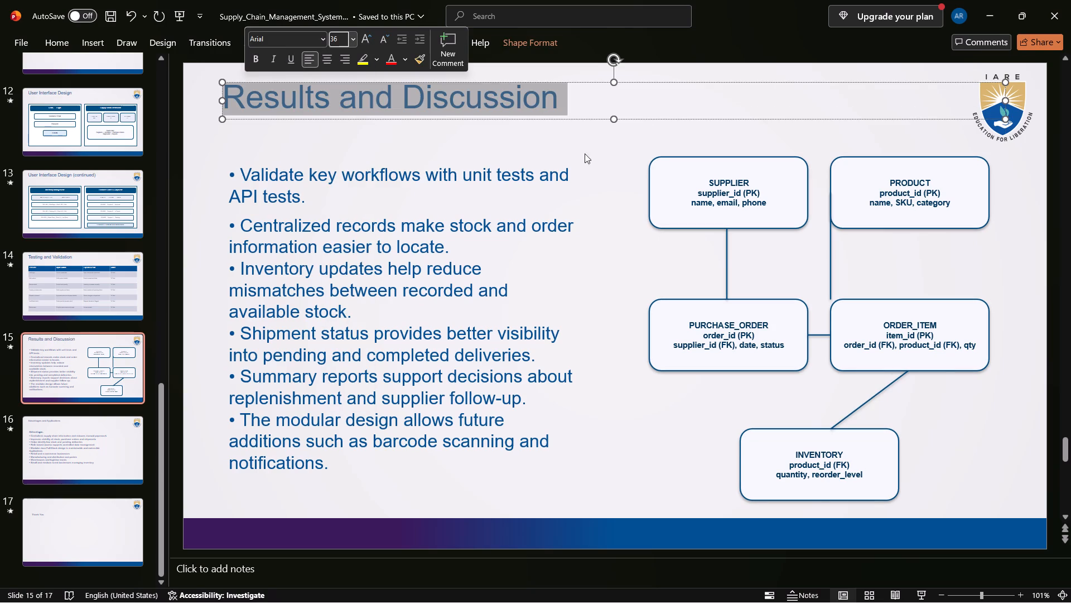
click(615, 140)
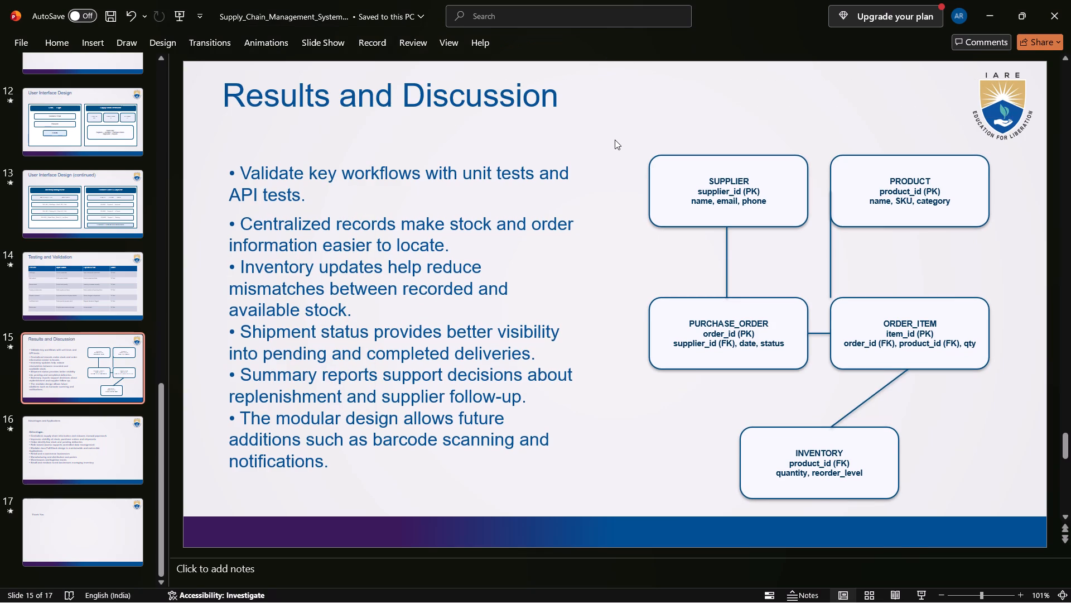
Set the font size of the "Advantages and Applications" heading on slide 16 to 36.
click(128, 430)
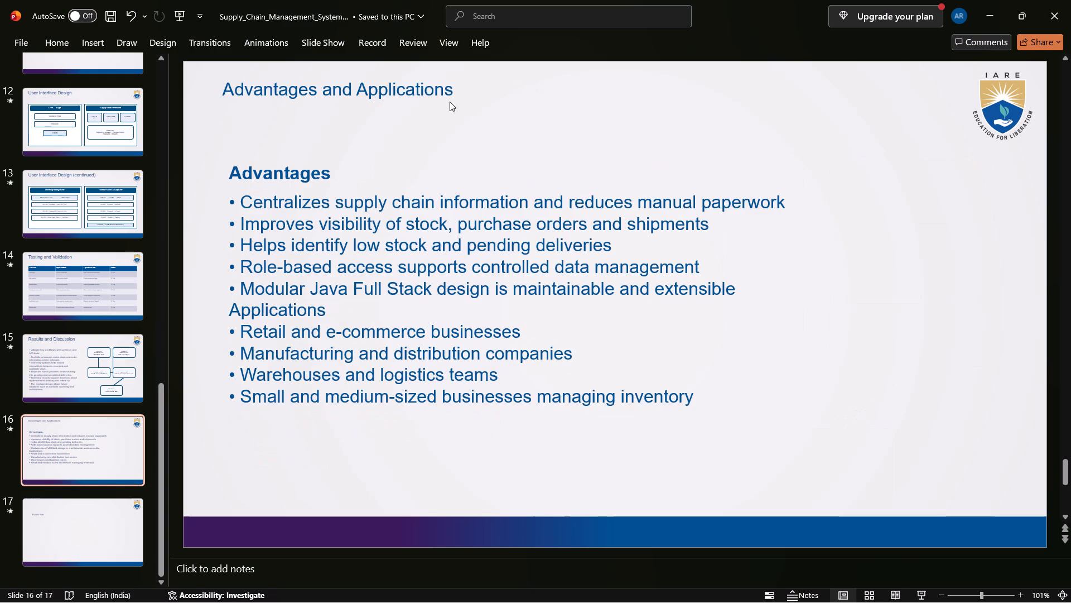
click(453, 90)
drag(453, 90, 421, 90)
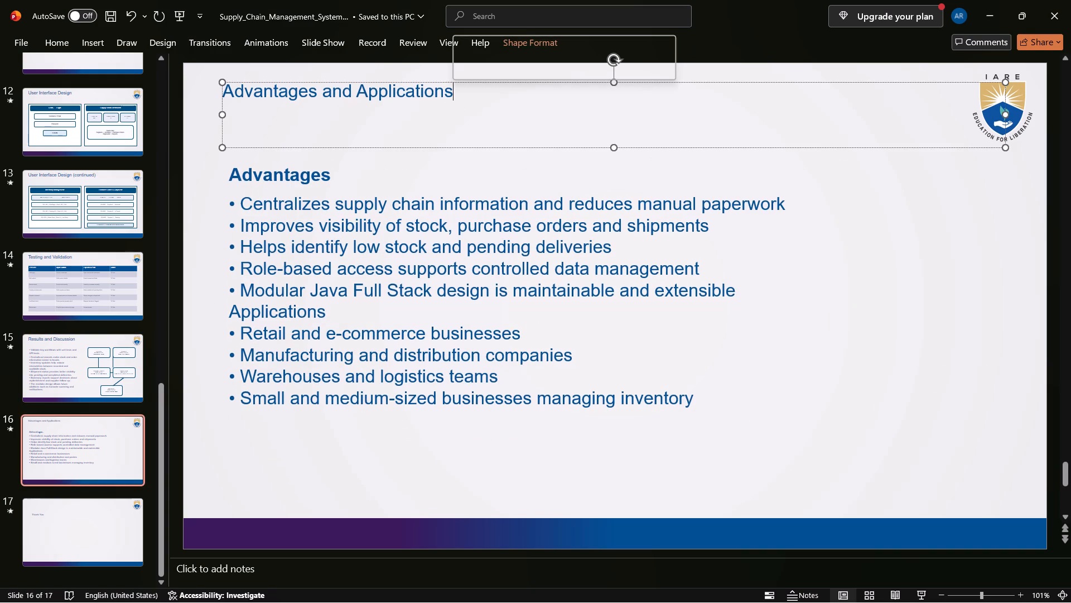
drag(421, 90, 249, 89)
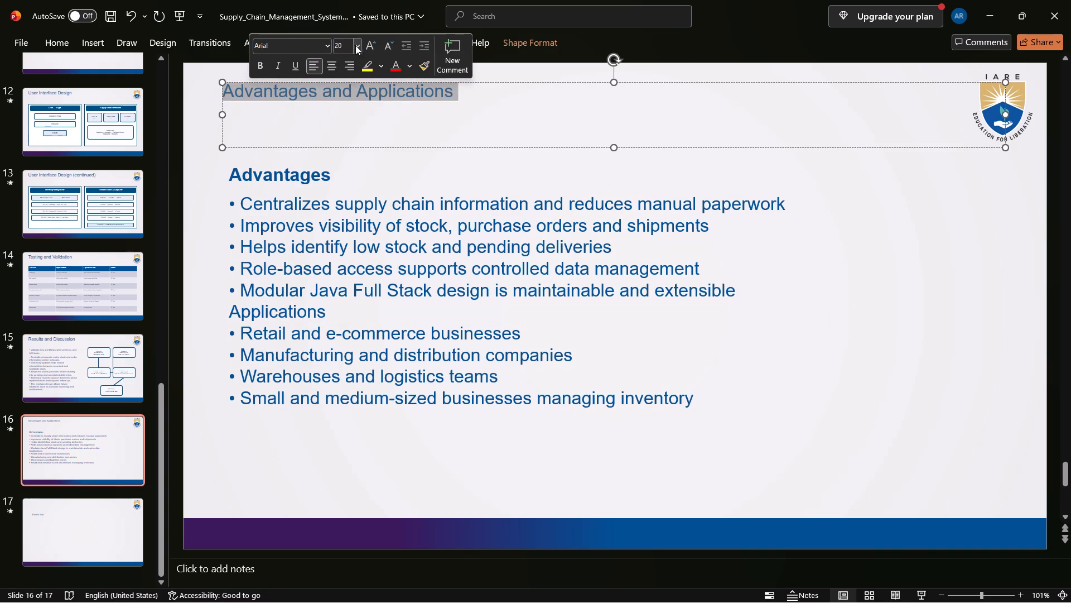
click(356, 46)
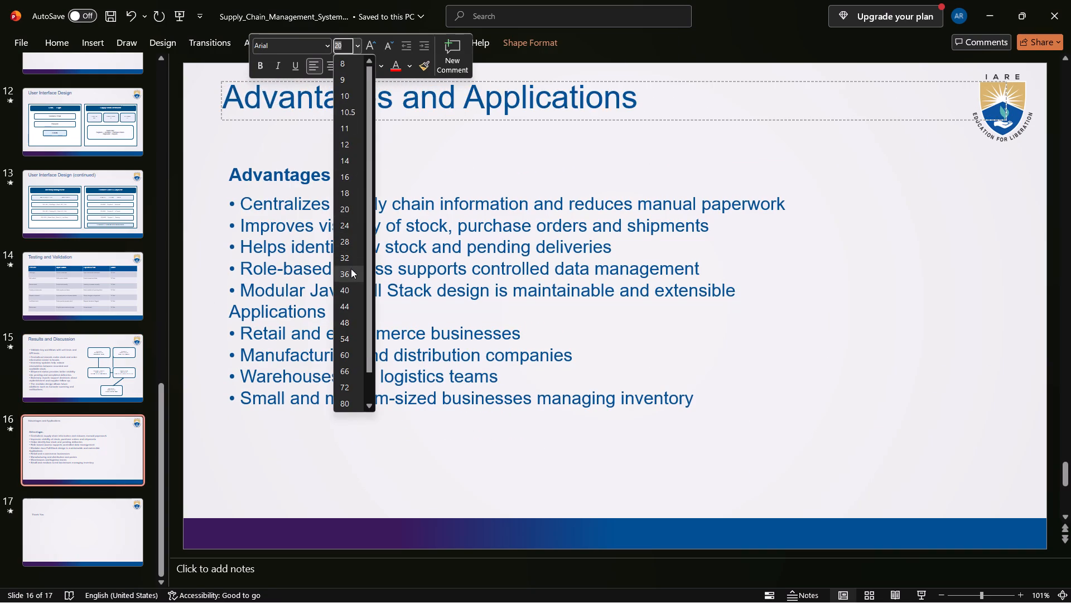
click(351, 269)
Set the font size of all the text below the "Advantages" subheading on slide 16 to 24.
drag(702, 403, 234, 201)
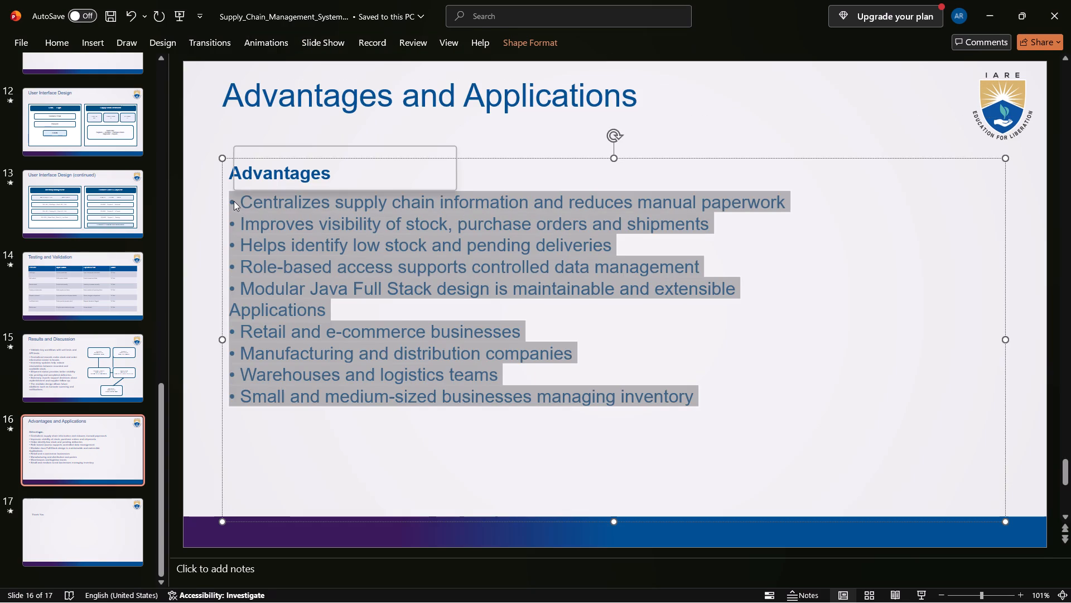
click(342, 157)
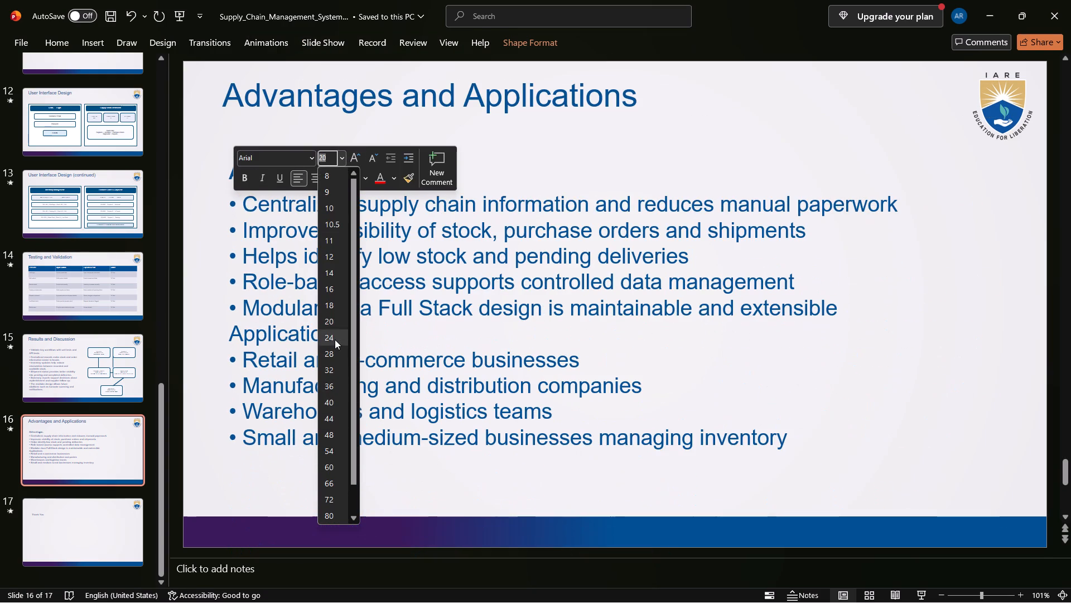
click(335, 339)
click(598, 482)
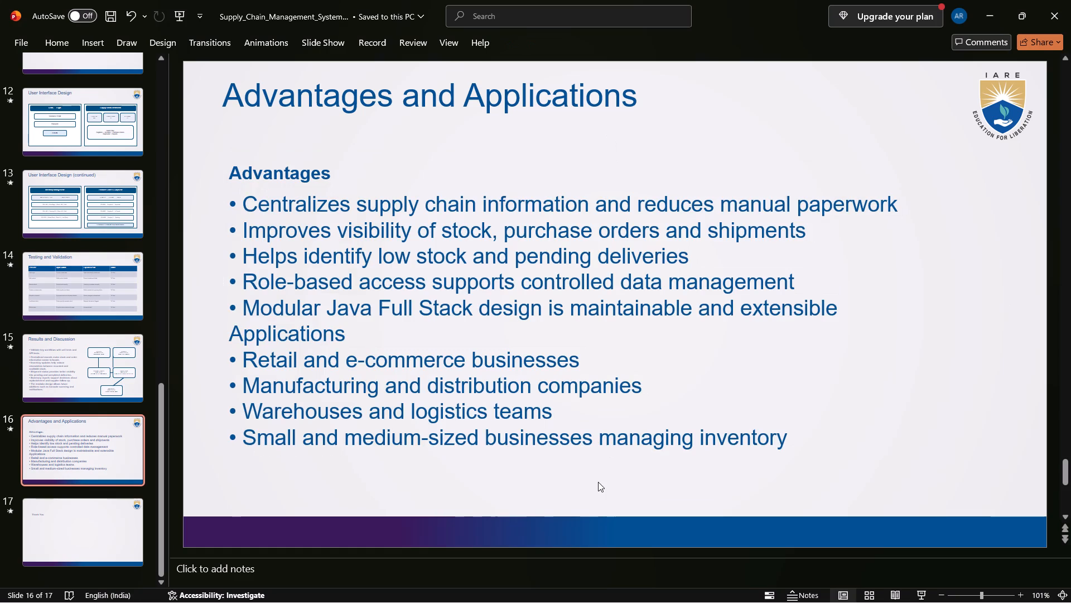
Set the font size of the "Thank You" text on slide 17 to 48.
click(71, 524)
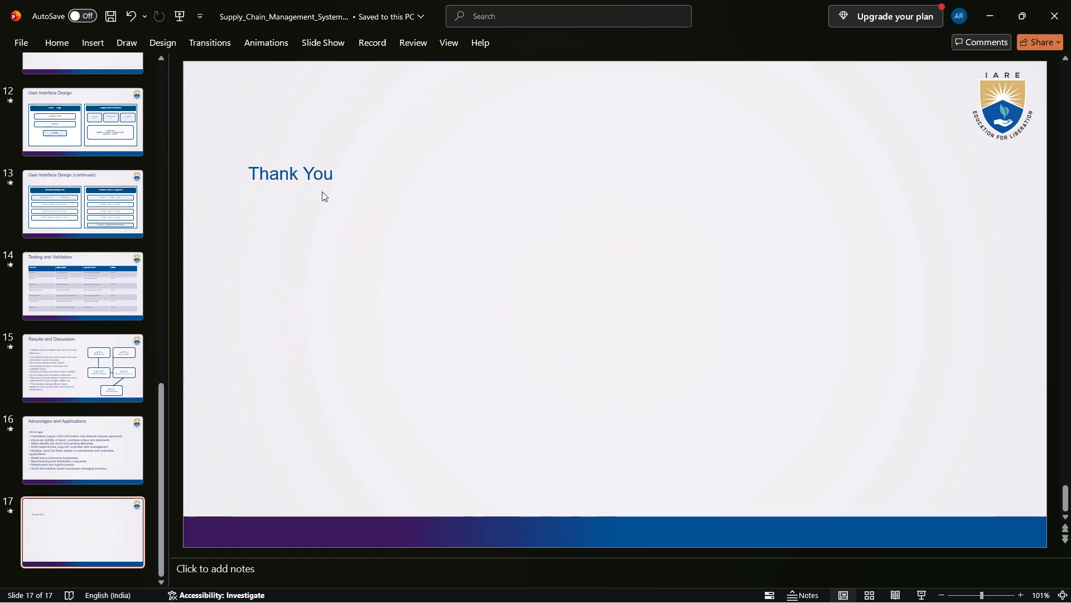
drag(332, 175, 259, 169)
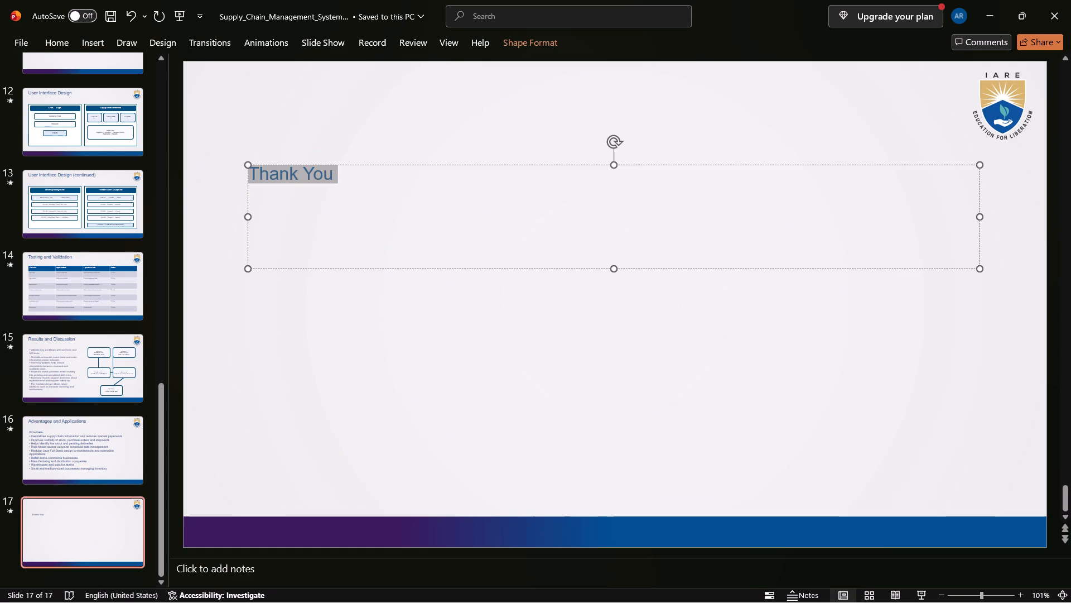
drag(259, 169, 255, 169)
click(362, 125)
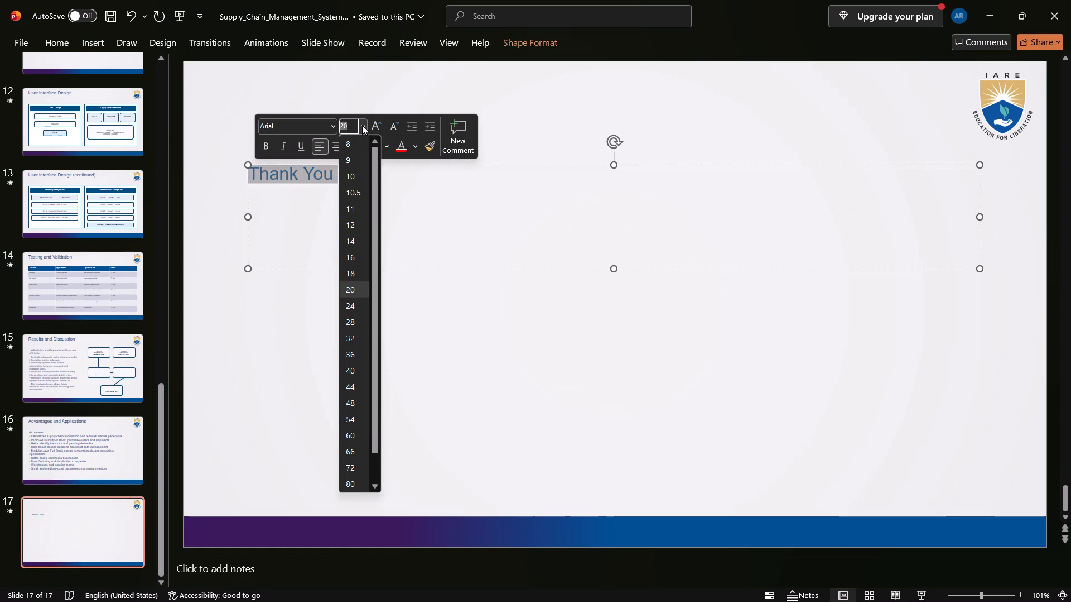
click(354, 406)
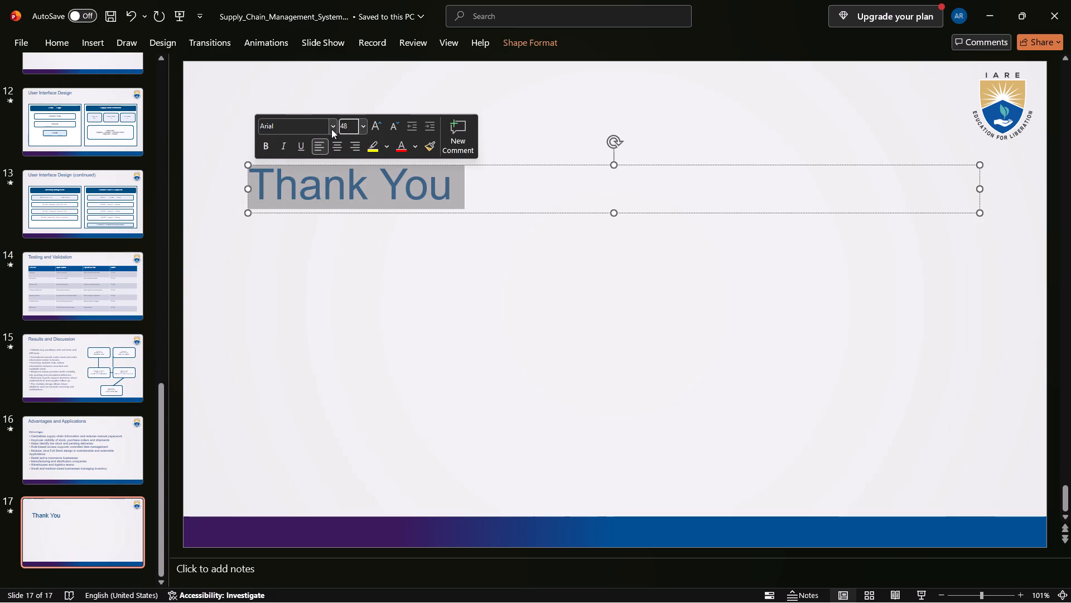
Change the font of the "Thank You" text on slide 17 to Algerian.
click(331, 129)
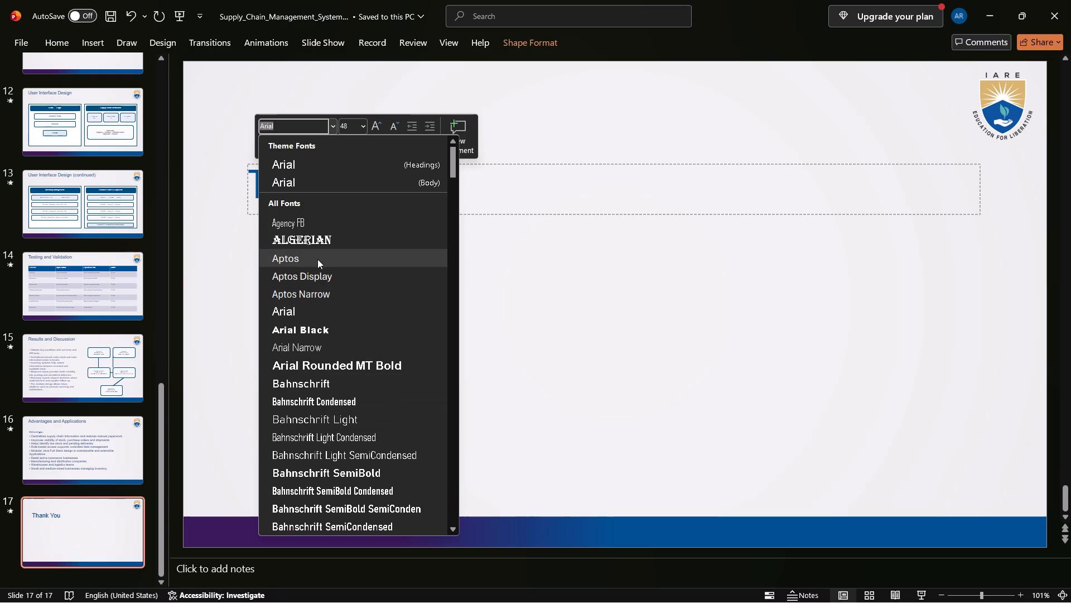
click(544, 242)
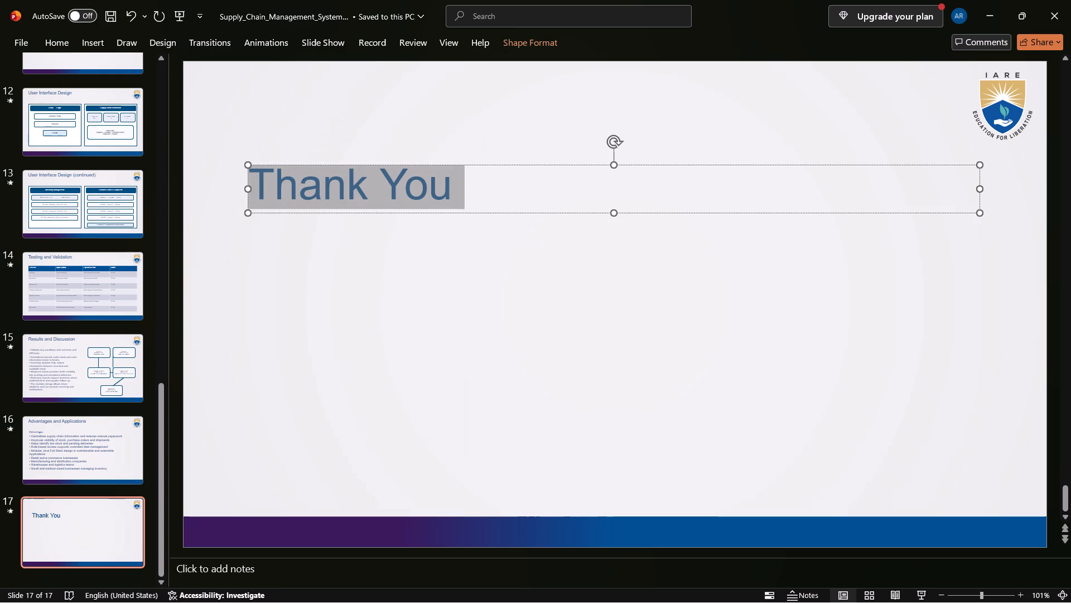
right_click(464, 174)
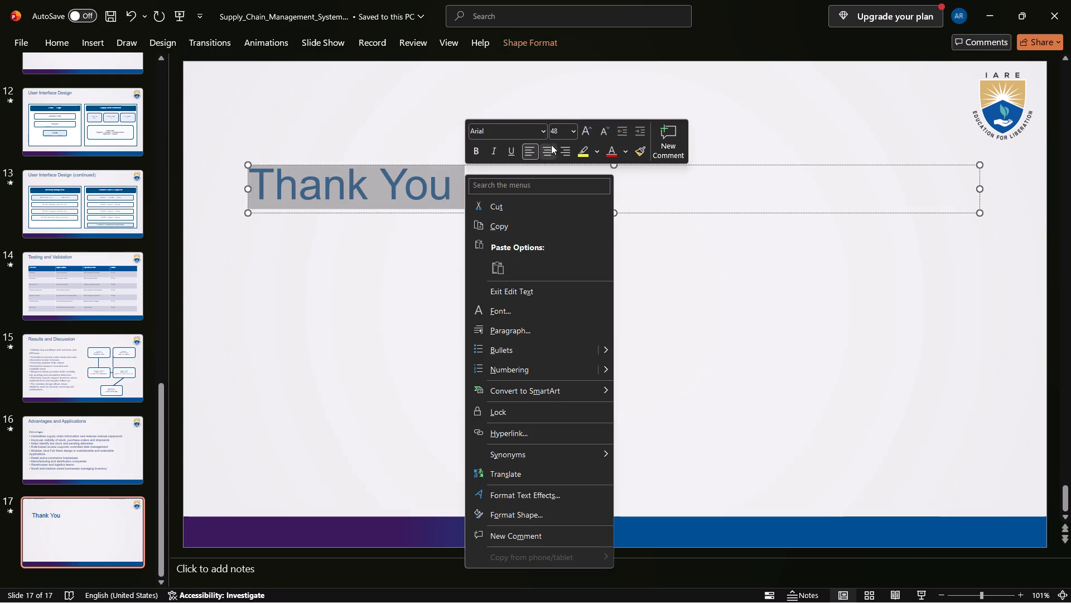
click(543, 135)
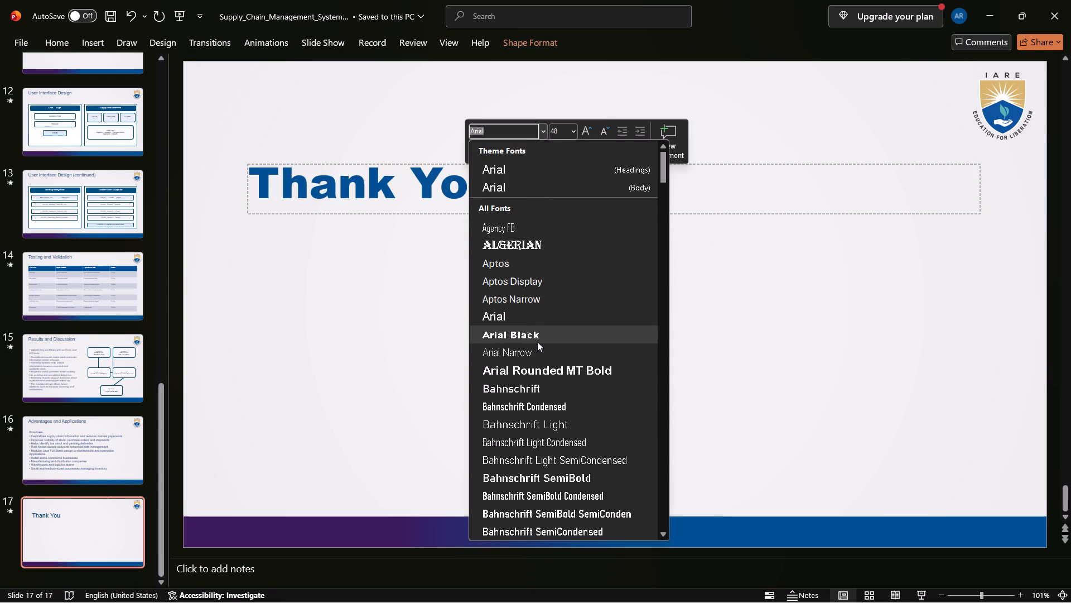
scroll(535, 409, down, 2)
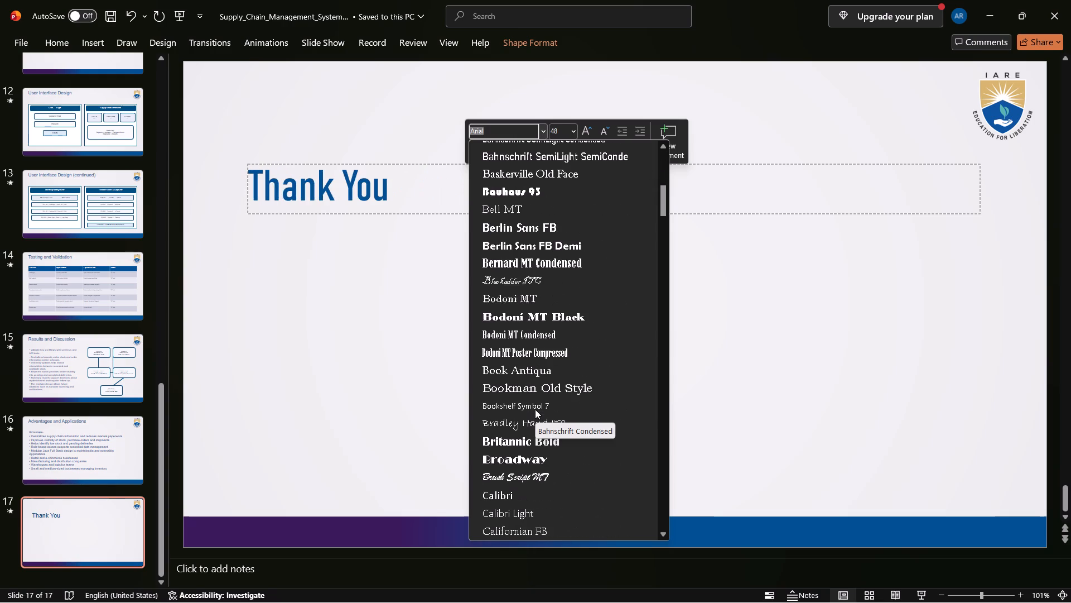
scroll(535, 409, down, 1)
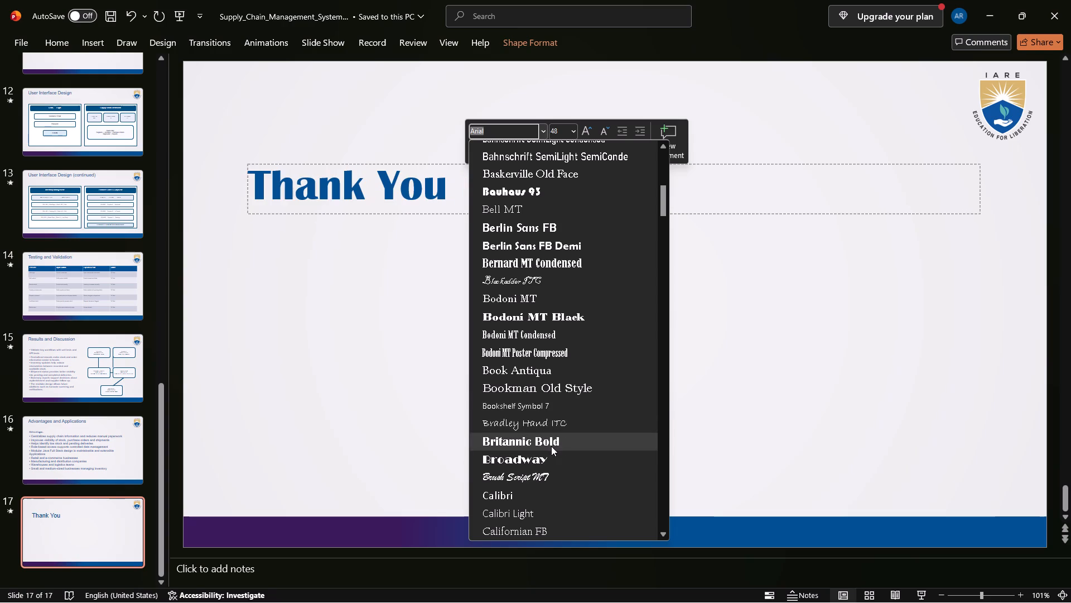
scroll(551, 430, down, 9)
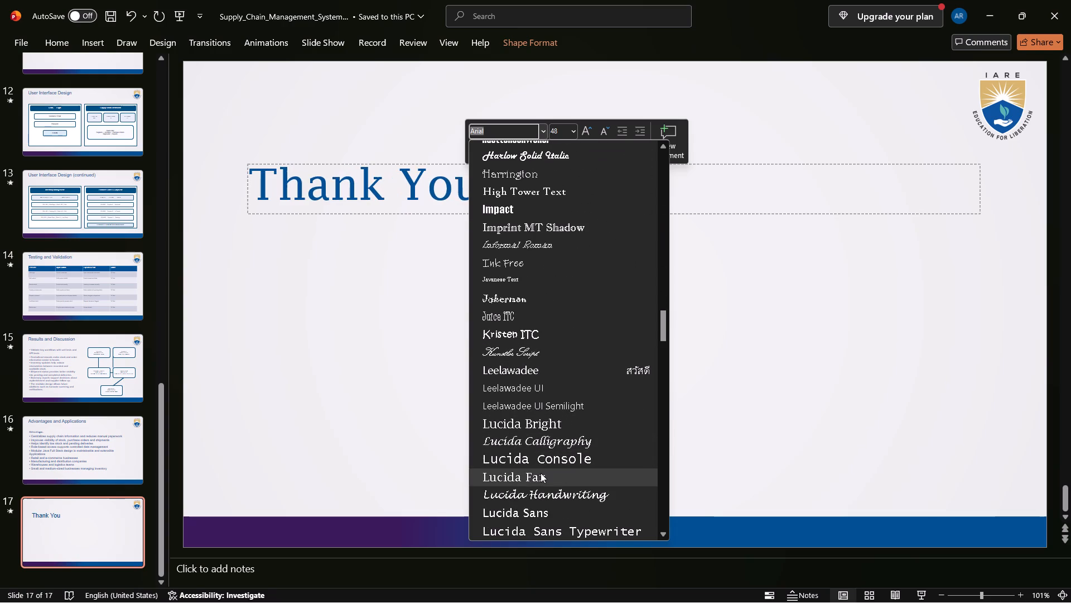
scroll(541, 473, down, 20)
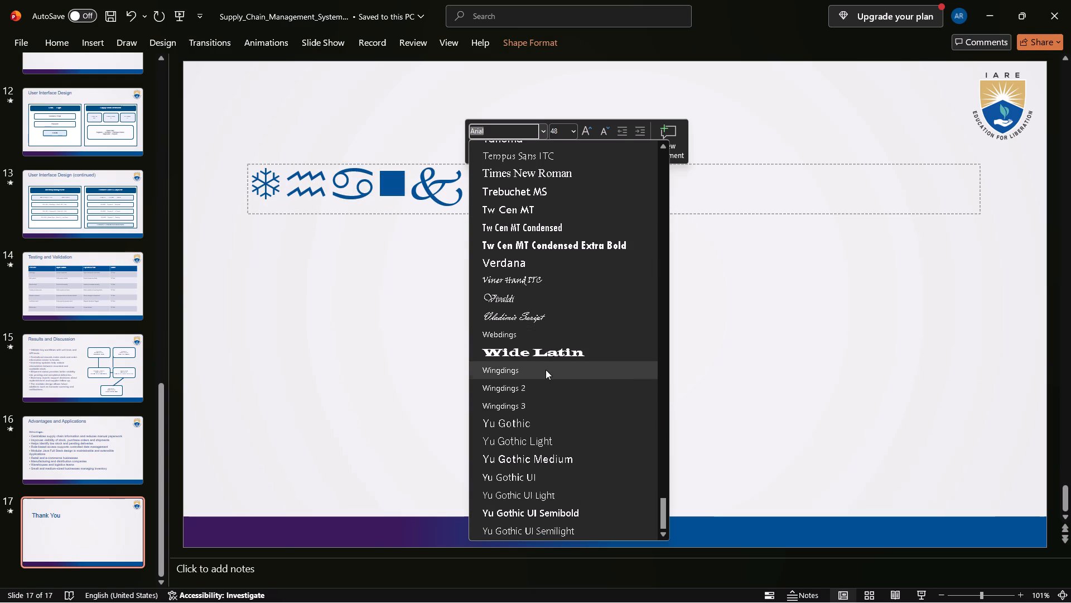
scroll(546, 370, up, 15)
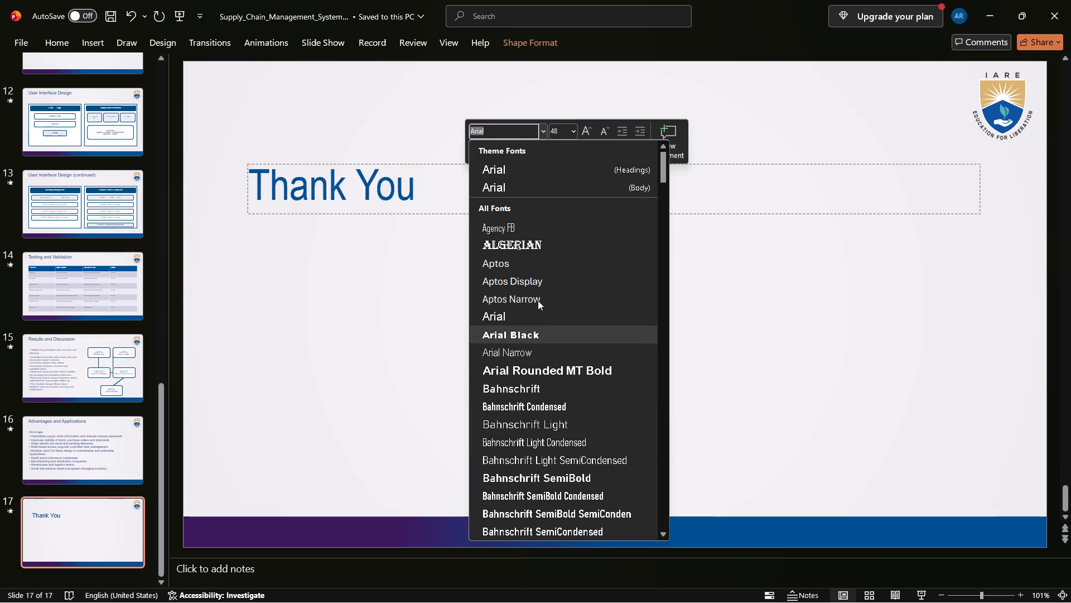
click(530, 238)
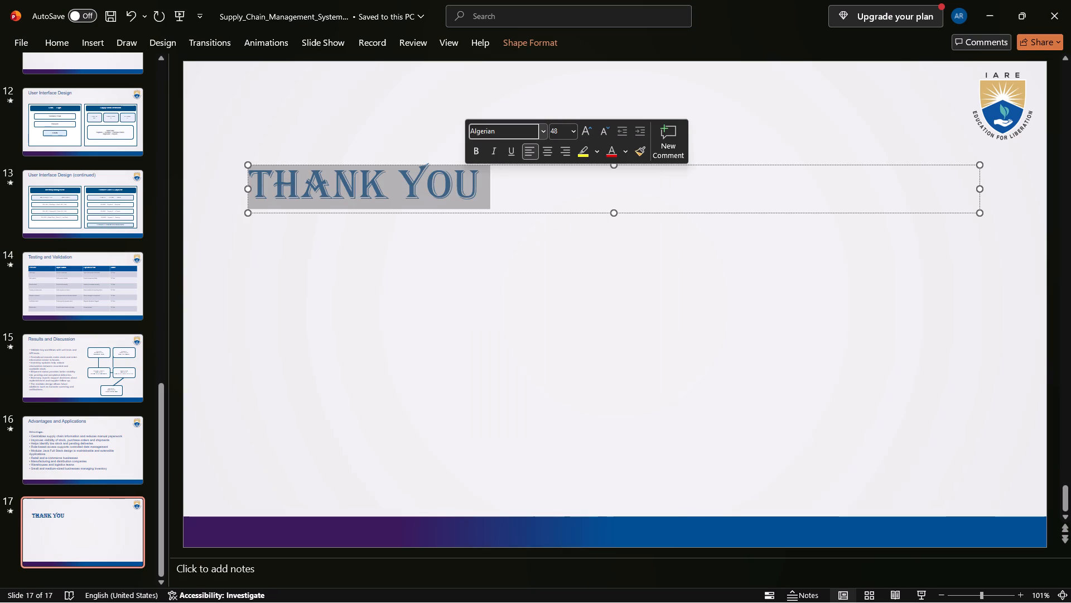
Set the font size of the "Thank You" text on slide 17 to 60.
click(573, 136)
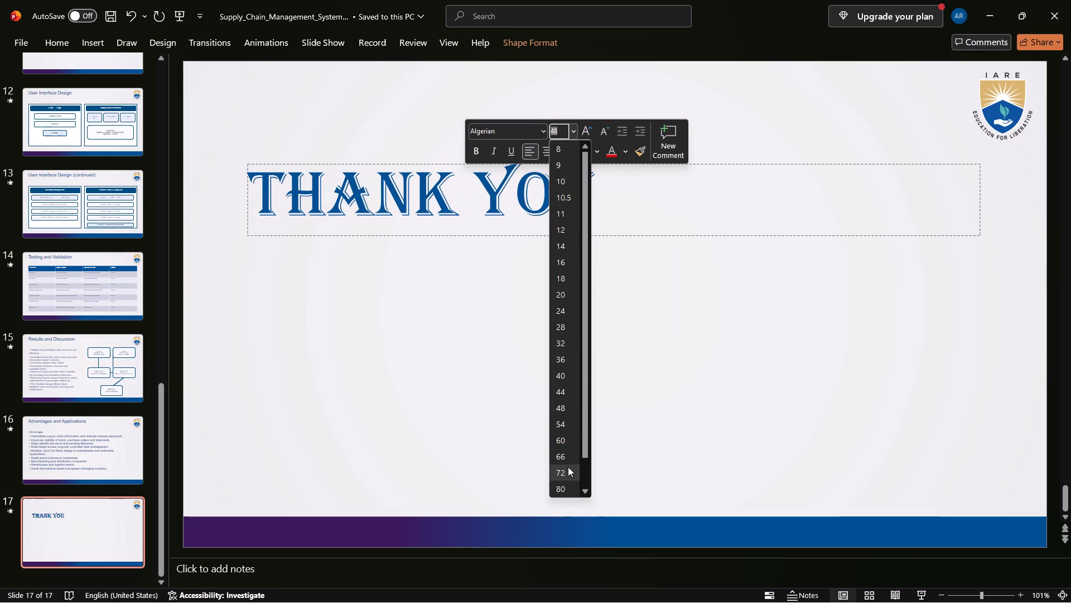
click(564, 444)
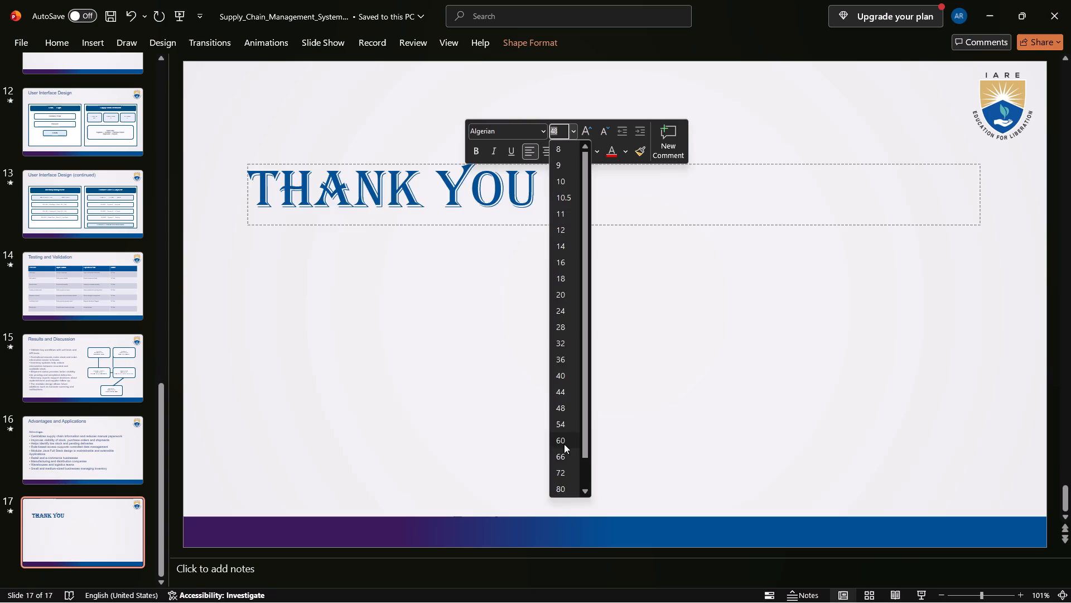
Widen the "Thank You" text box almost to the slide's right edge and fit its height closely to the text.
drag(982, 222, 1041, 309)
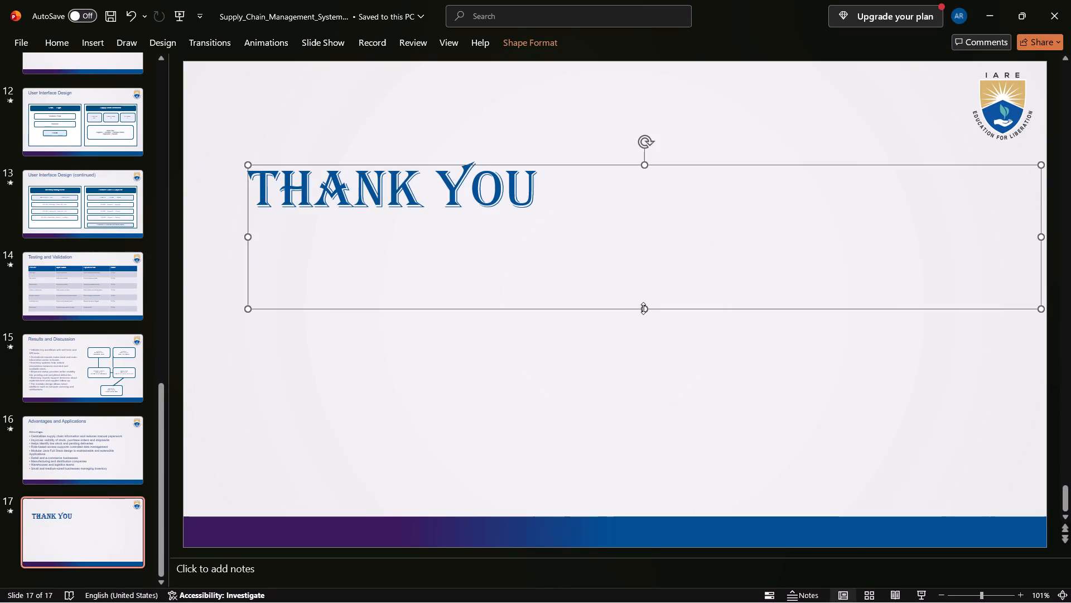
drag(643, 308, 611, 225)
click(607, 291)
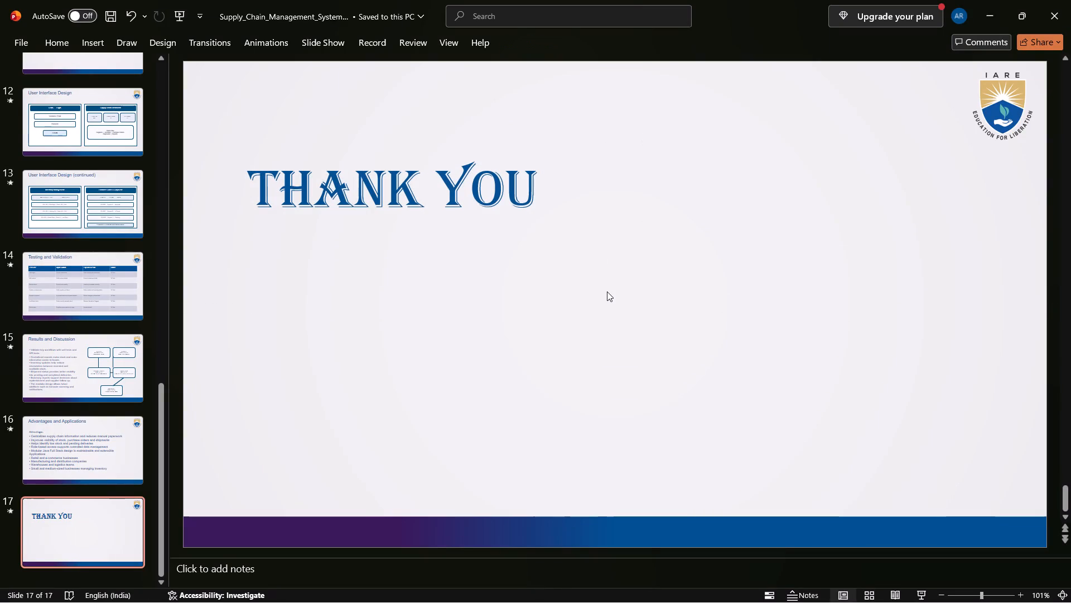
Move the "Thank You" text box down slightly above the middle of slide 17, with its right side at the slide's edge.
click(438, 187)
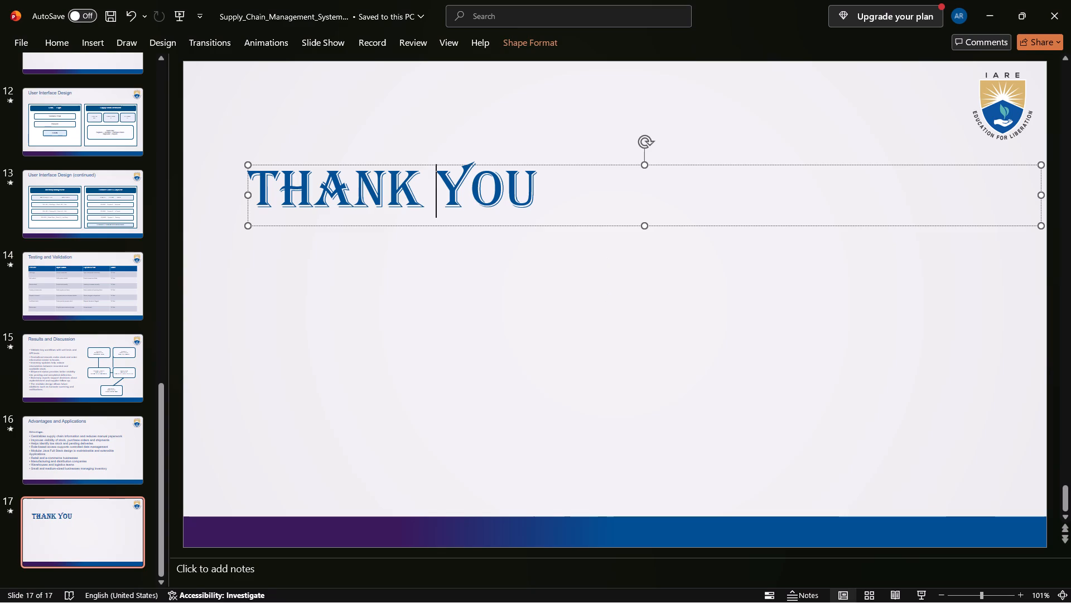
drag(660, 163, 670, 179)
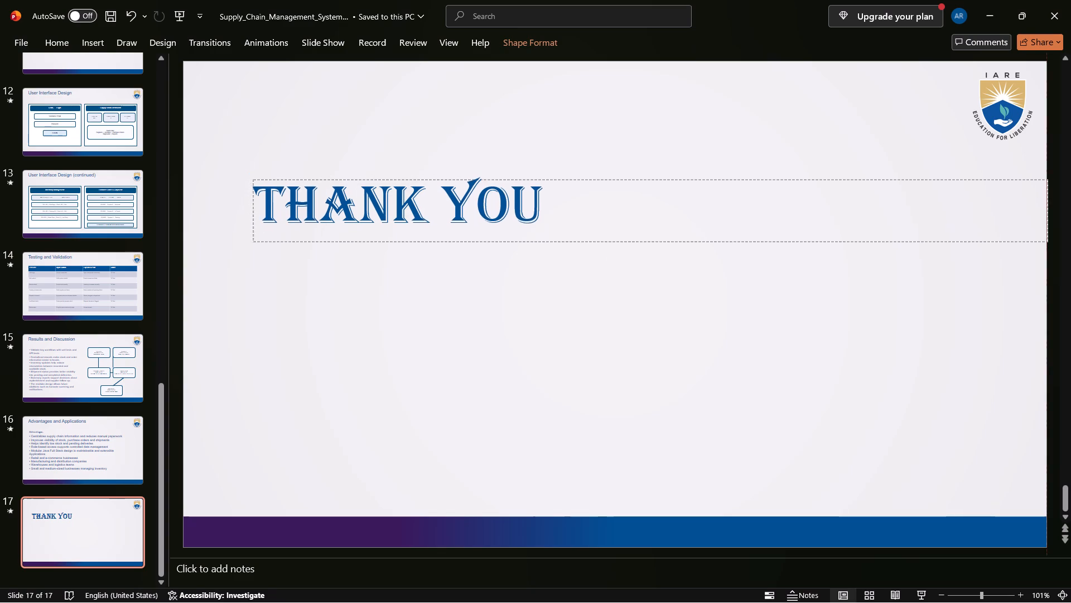
drag(670, 179, 661, 220)
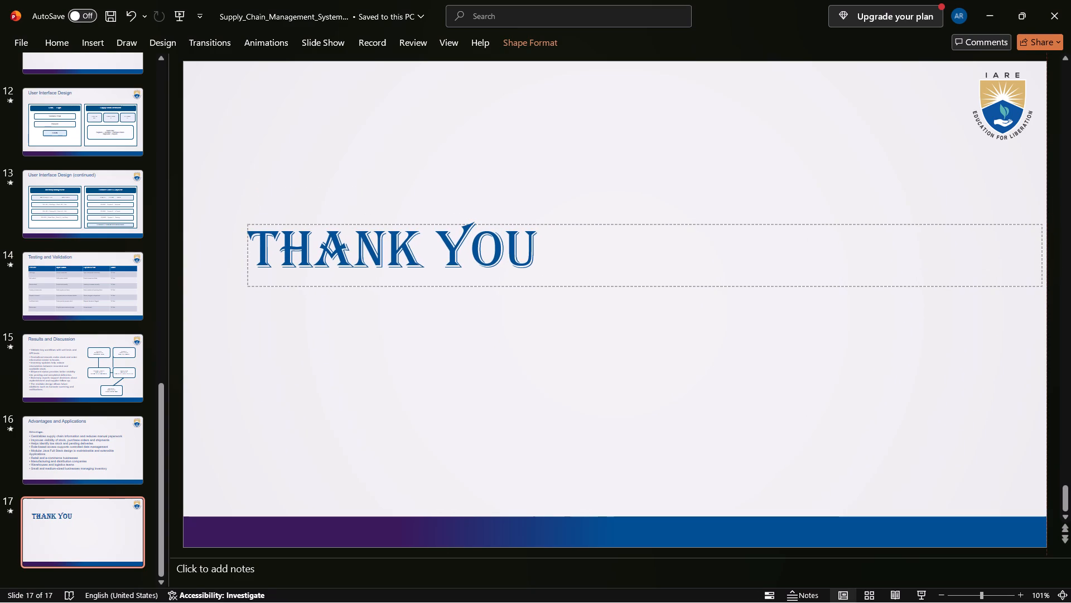
drag(661, 220, 664, 221)
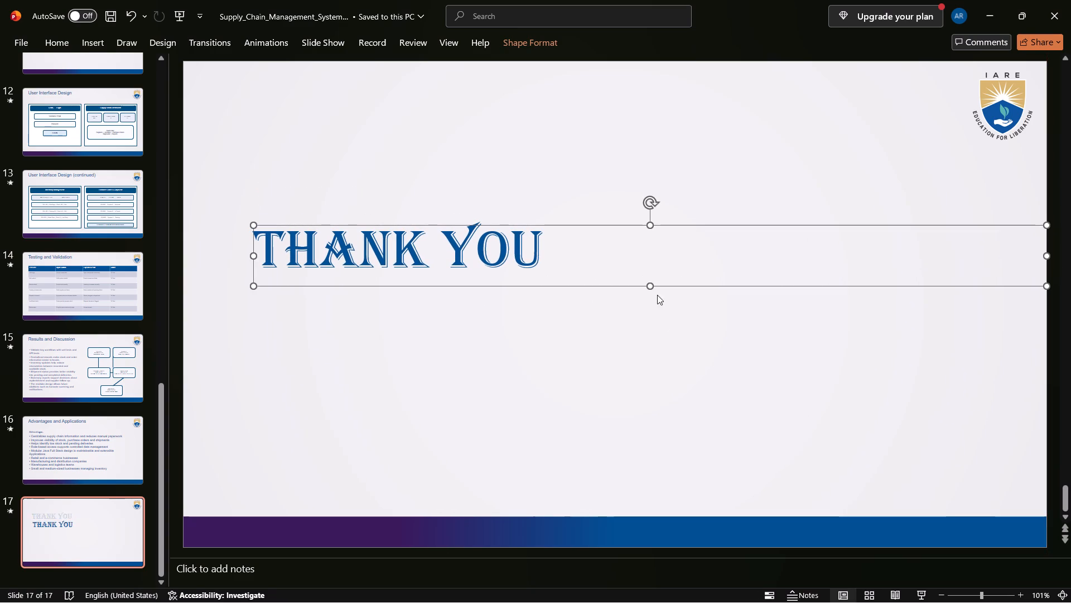
click(664, 322)
Save the edited presentation.
click(137, 449)
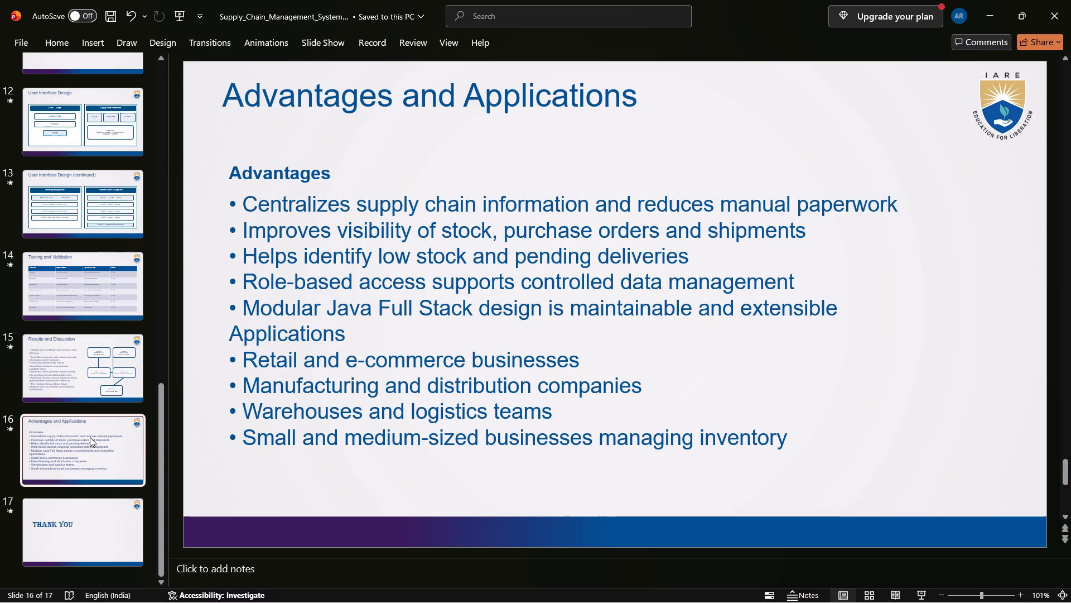
scroll(120, 151, up, 9)
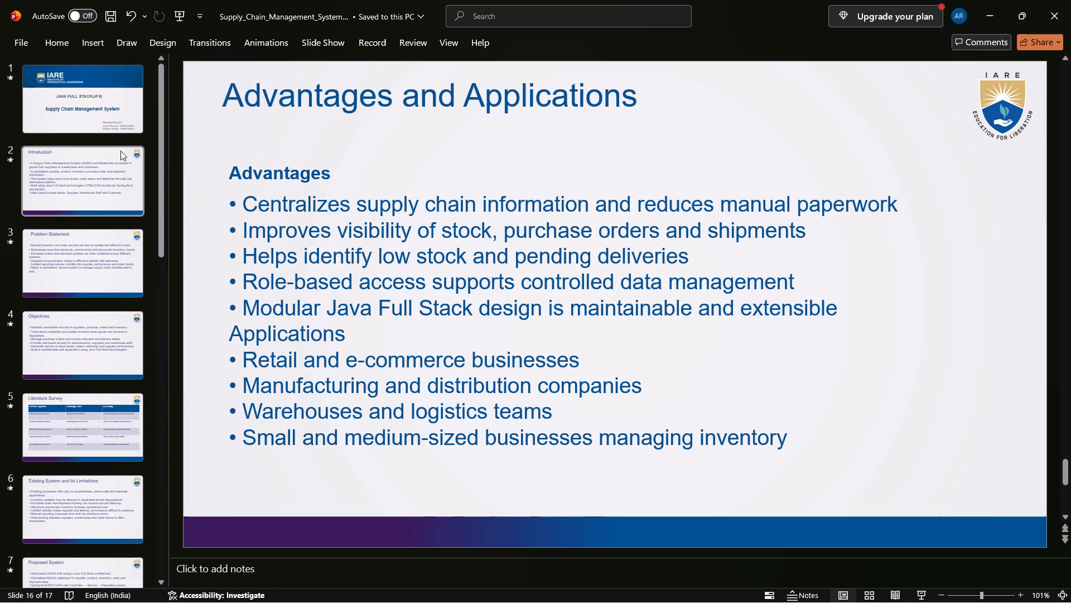
key(ctrl+s)
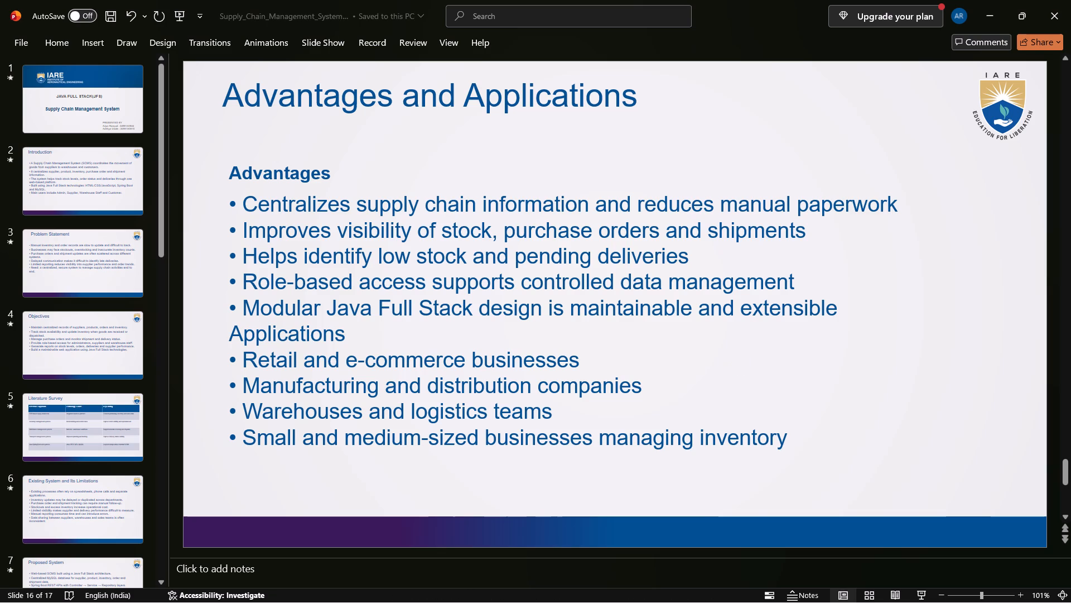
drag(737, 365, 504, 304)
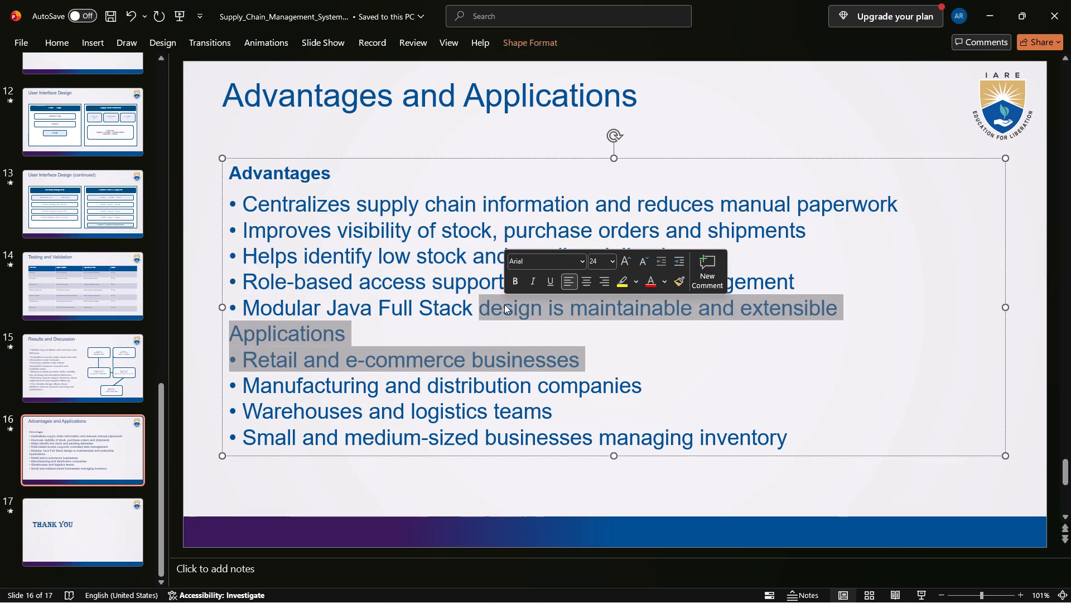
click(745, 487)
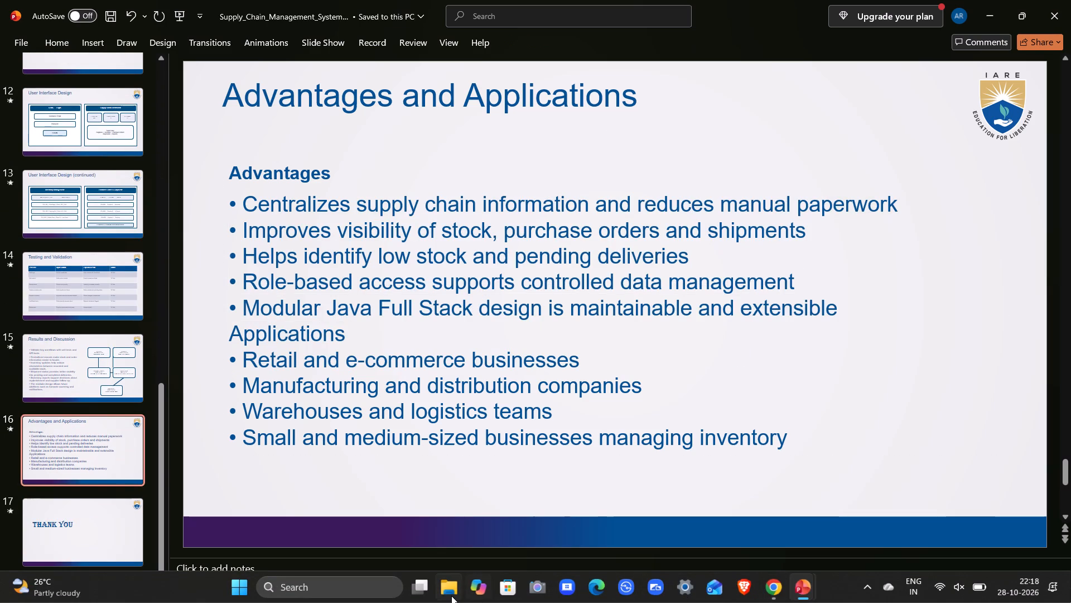
Close the presentation and reopen Supply_Chain_Management_System_JFS from the Downloads folder in File Explorer.
click(451, 596)
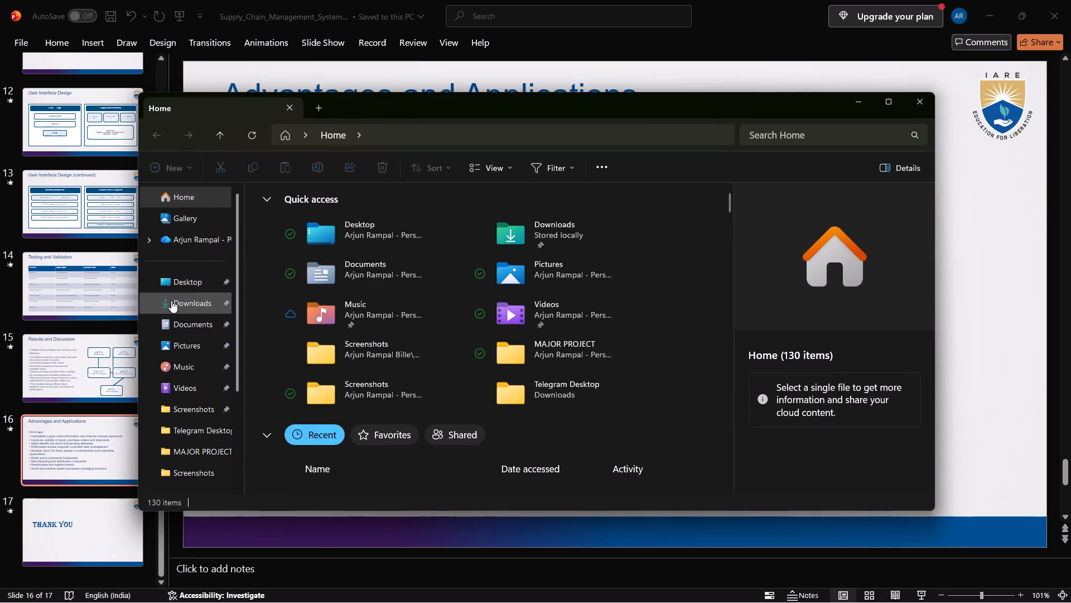
click(171, 300)
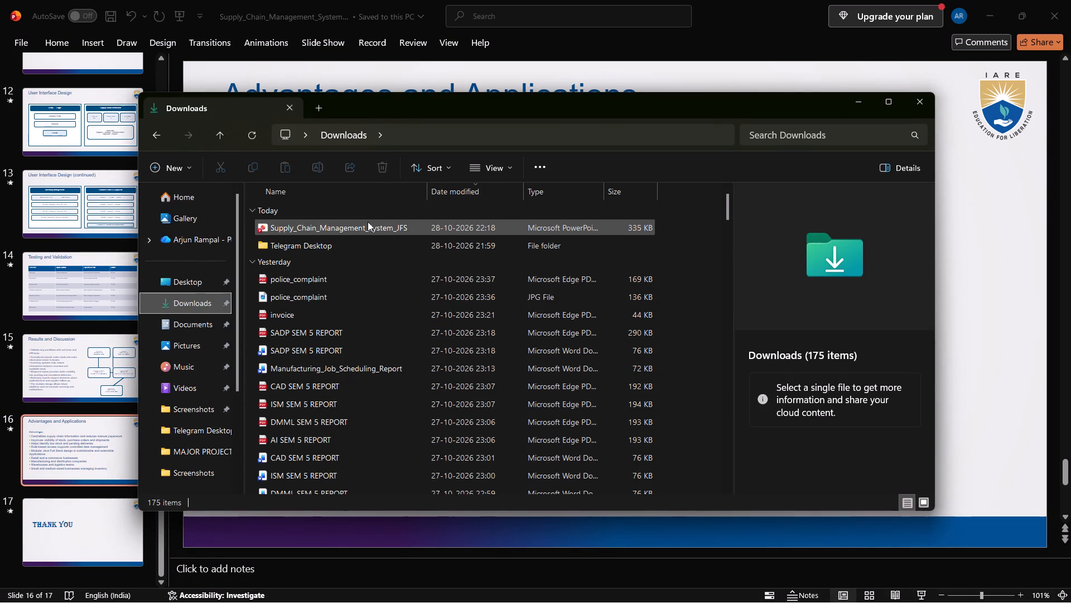
double_click(368, 222)
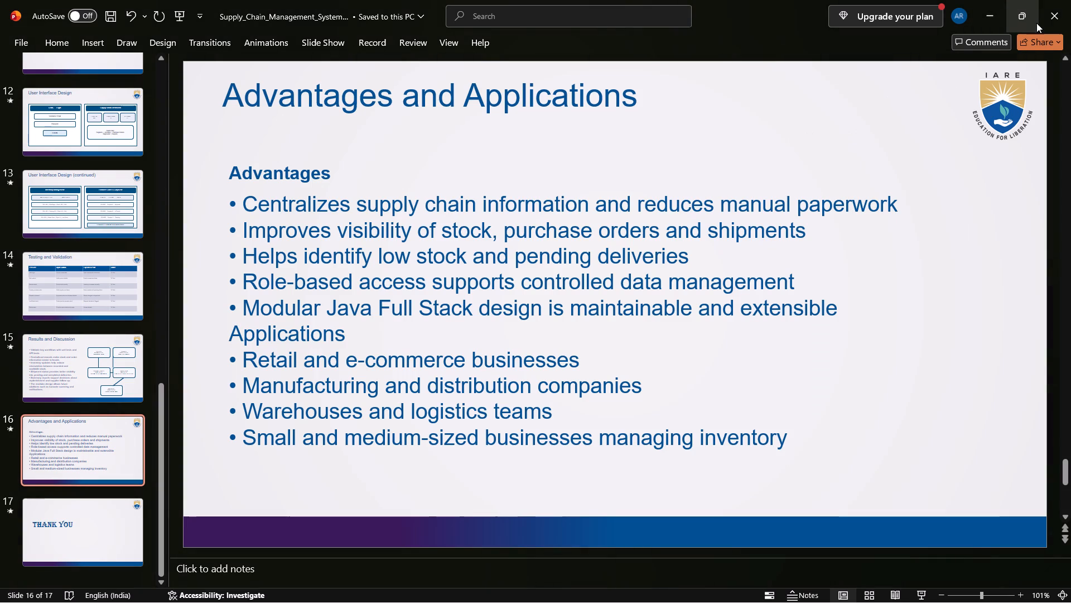
click(1065, 10)
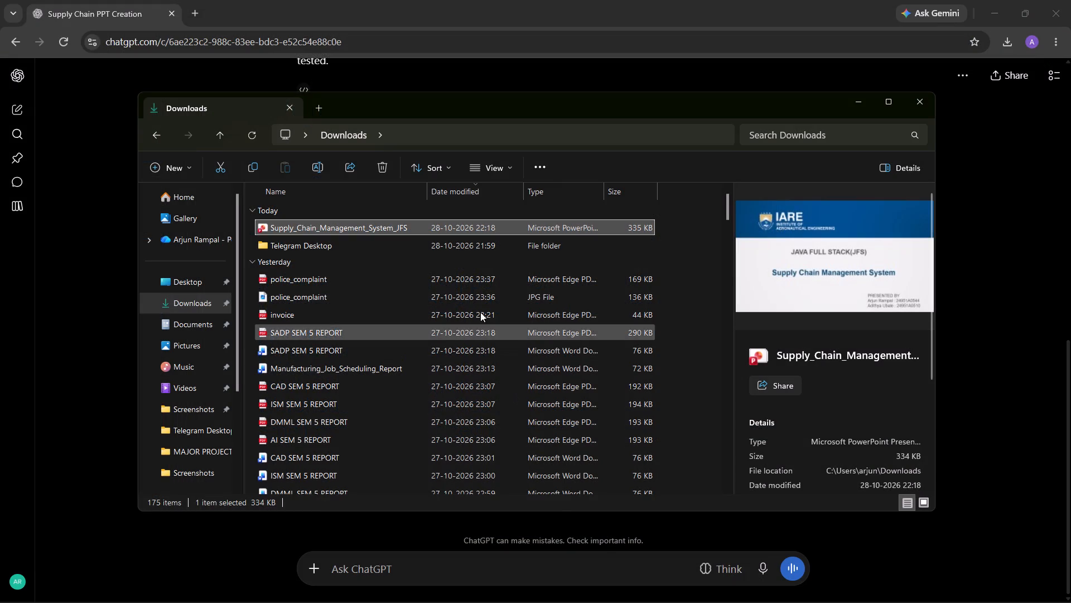
click(412, 234)
double_click(412, 233)
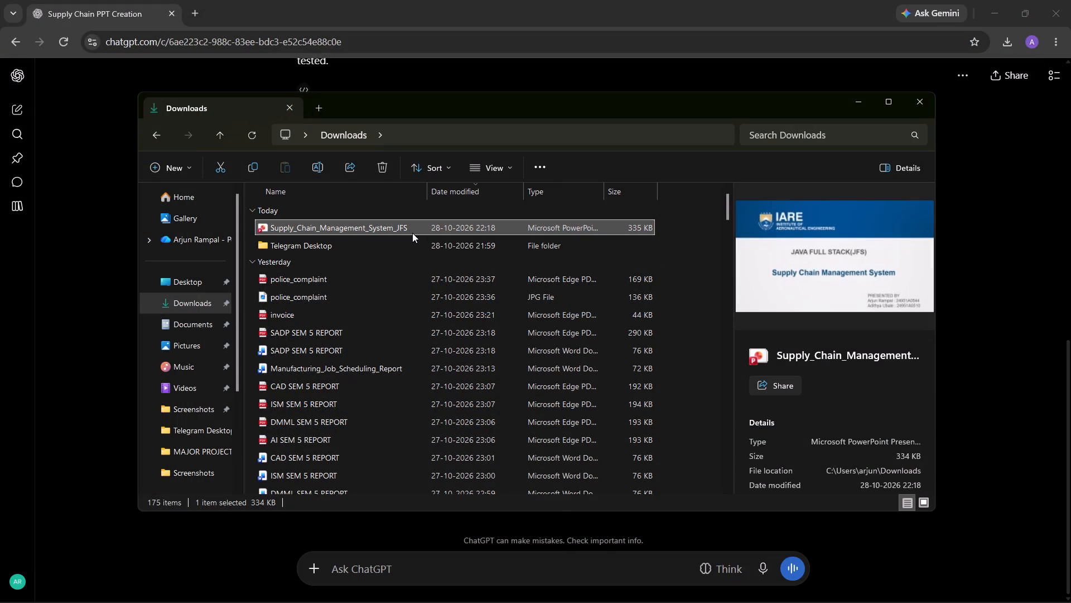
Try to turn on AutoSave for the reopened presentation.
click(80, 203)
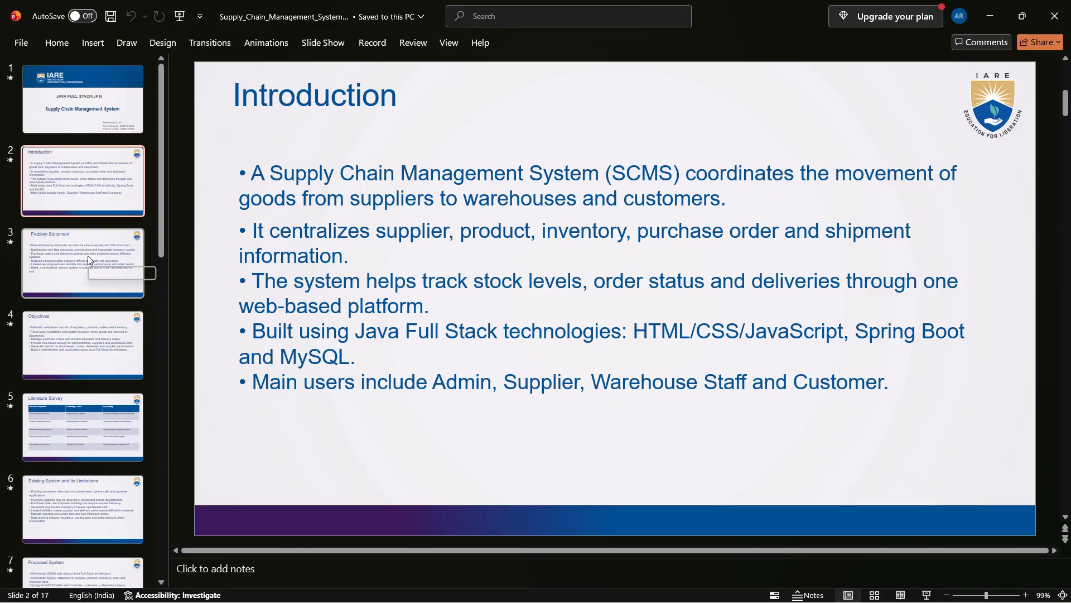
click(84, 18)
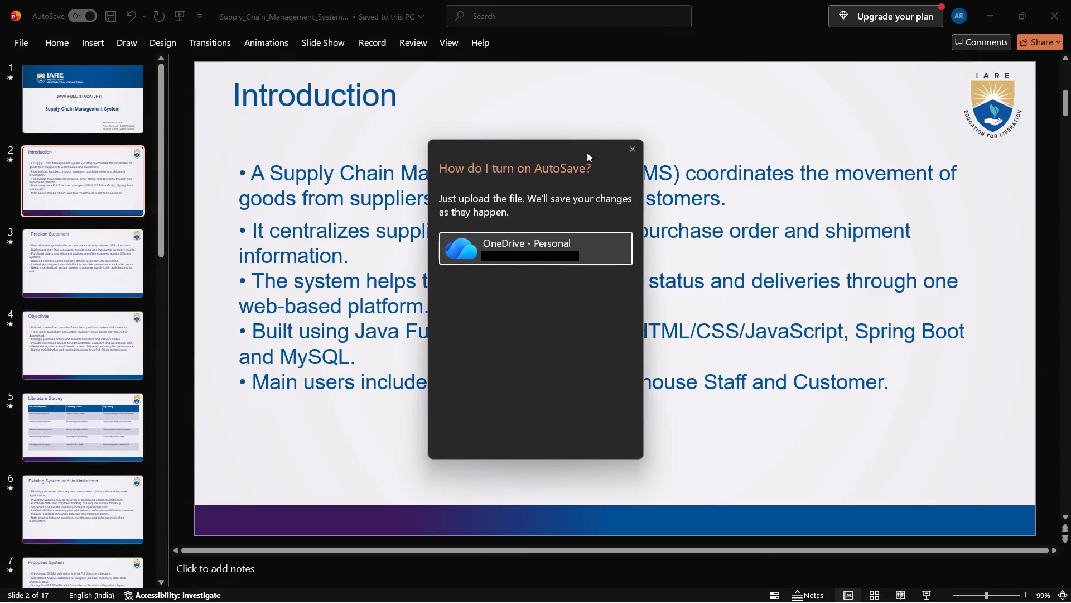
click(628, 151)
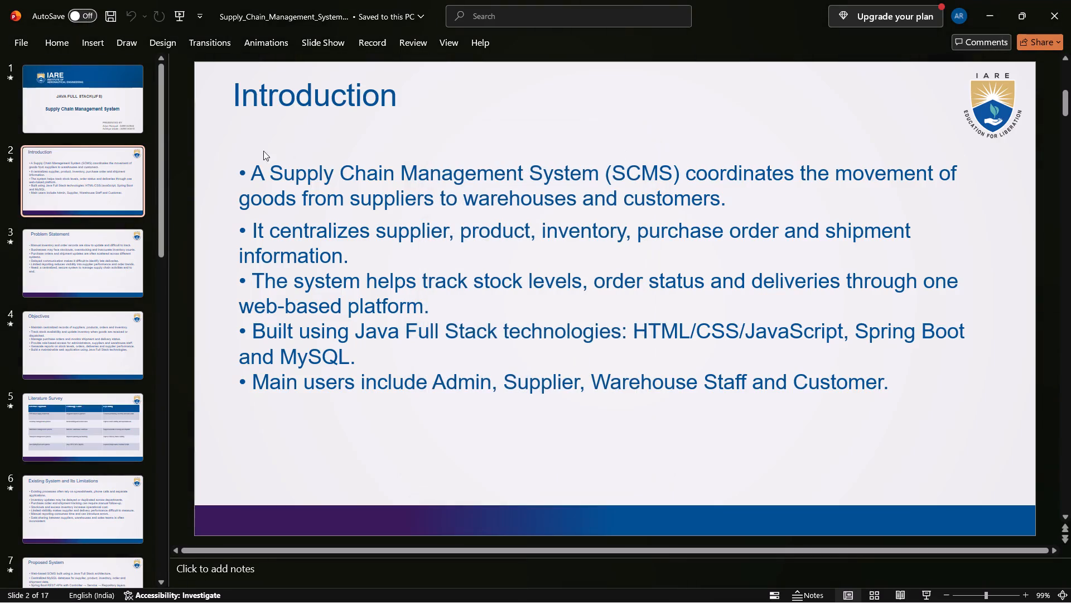
Review the saved slides from Problem Statement onward, checking the remaining slide thumbnails through the closing Thank You slide.
click(83, 259)
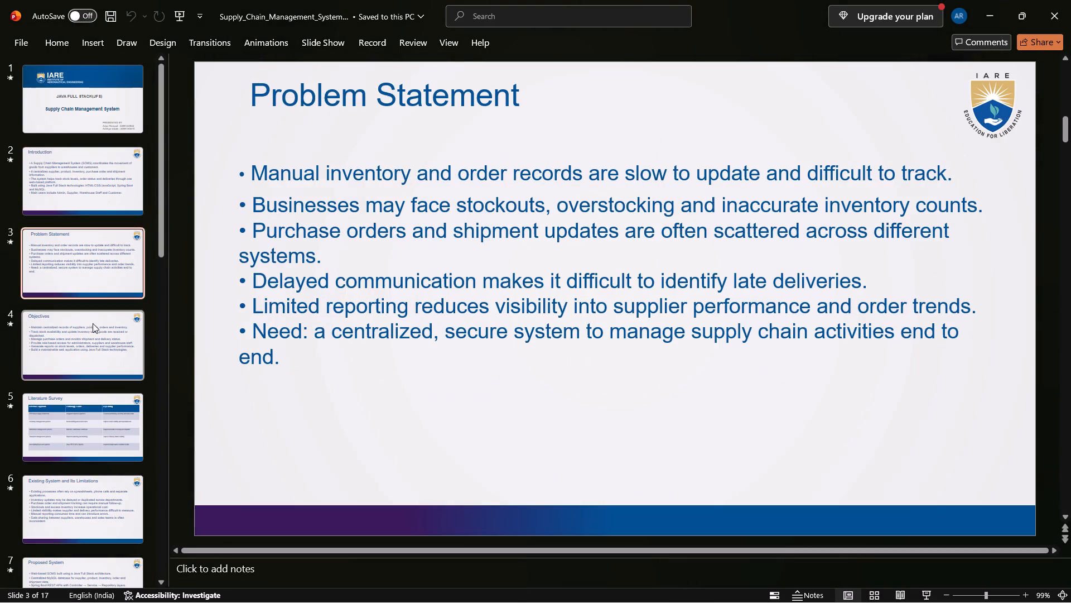
click(95, 329)
click(100, 420)
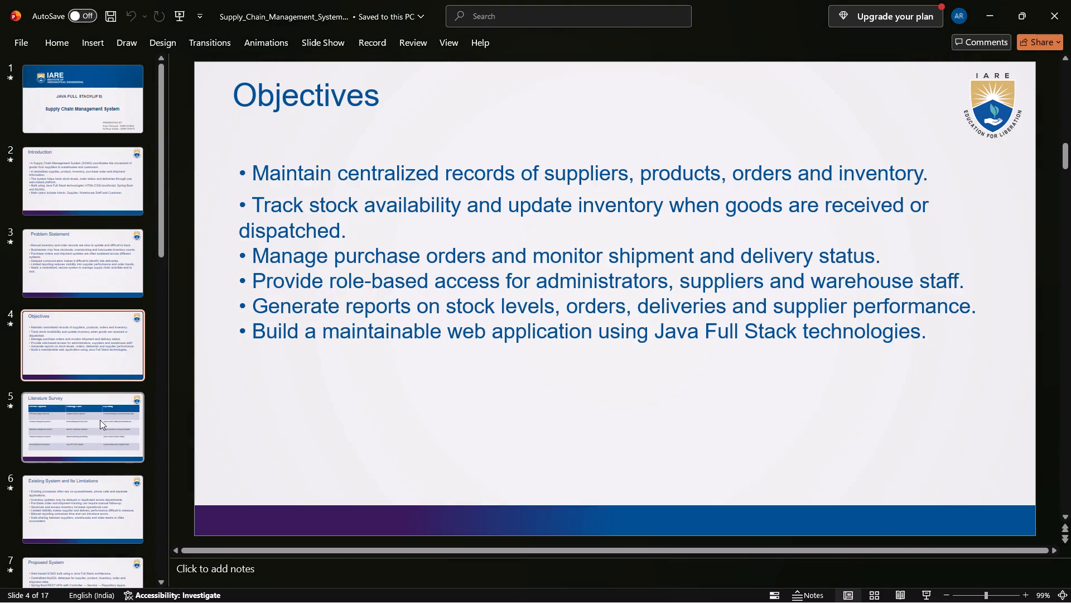
click(106, 494)
scroll(106, 494, down, 5)
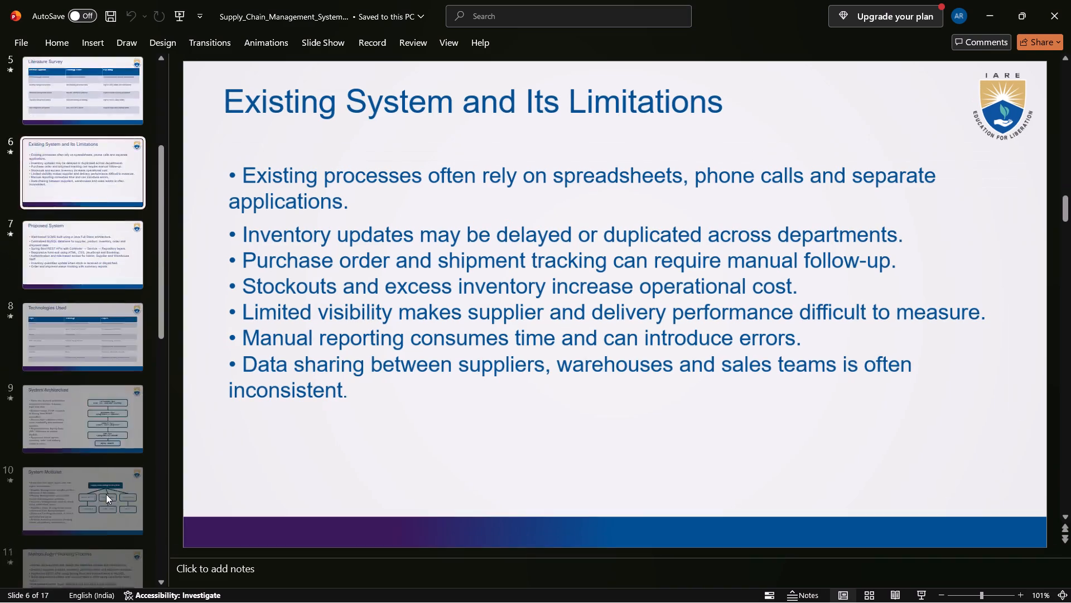
scroll(106, 494, down, 12)
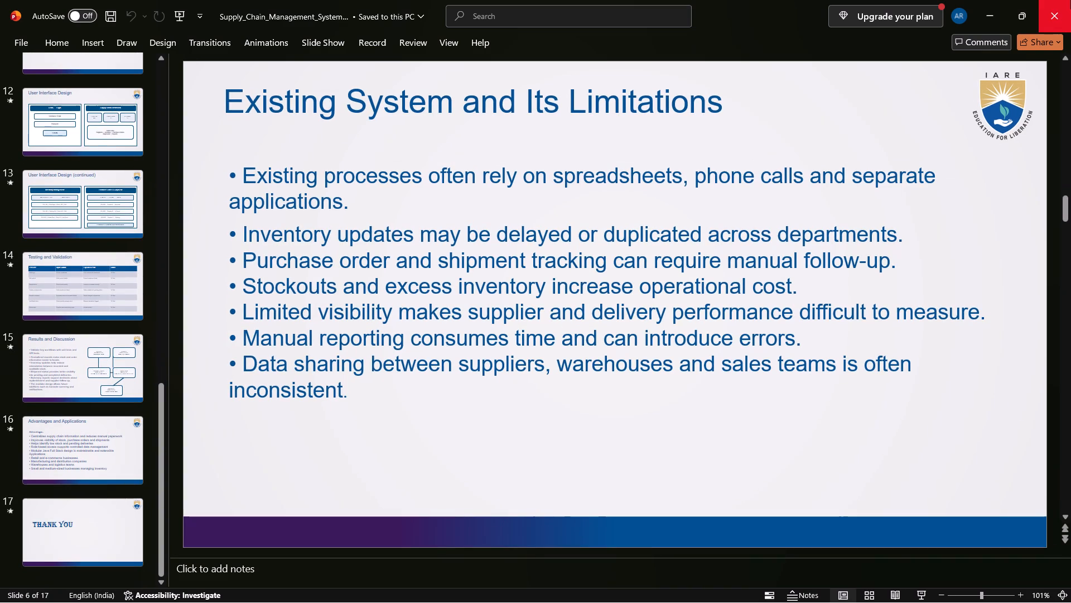
Close all open windows, including the presentation, the Downloads folder and the ChatGPT browser window, leaving only the desktop.
click(1070, 0)
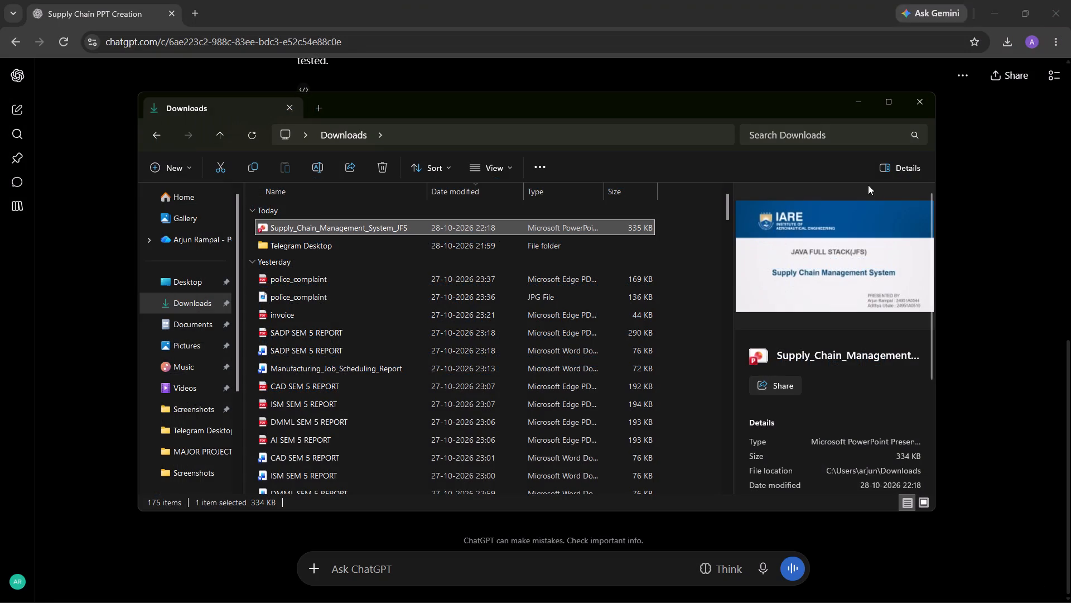
click(929, 98)
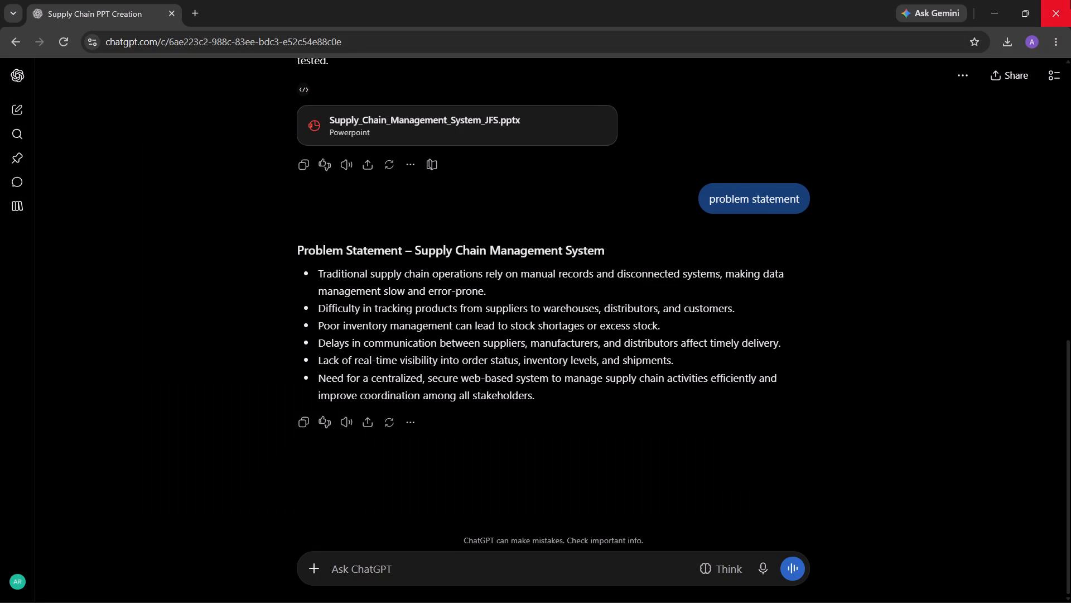
click(1070, 0)
click(1070, 0)
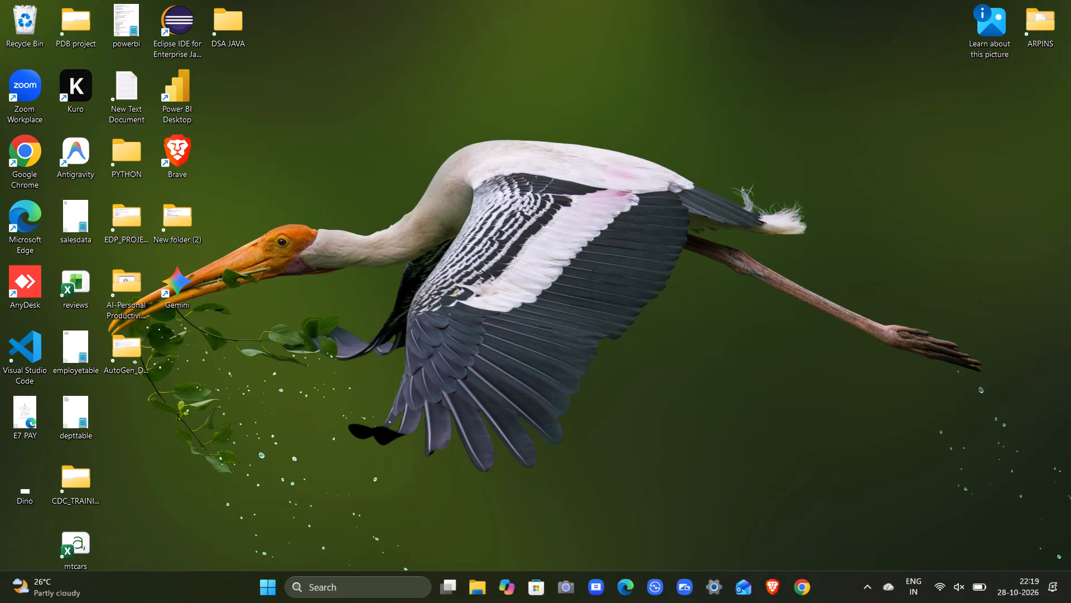
Shut down the computer.
click(278, 597)
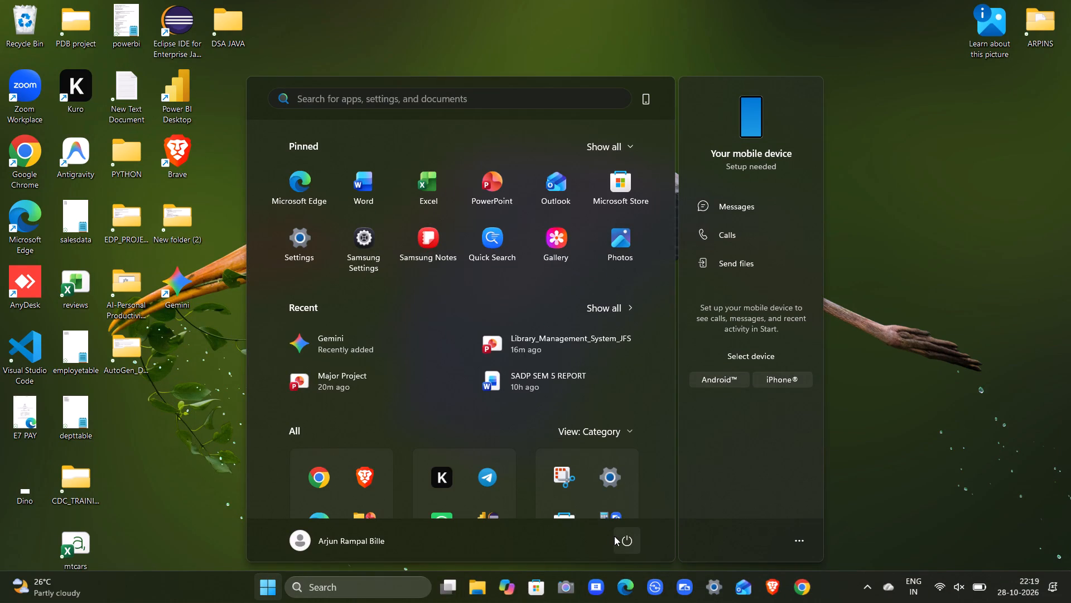
click(618, 536)
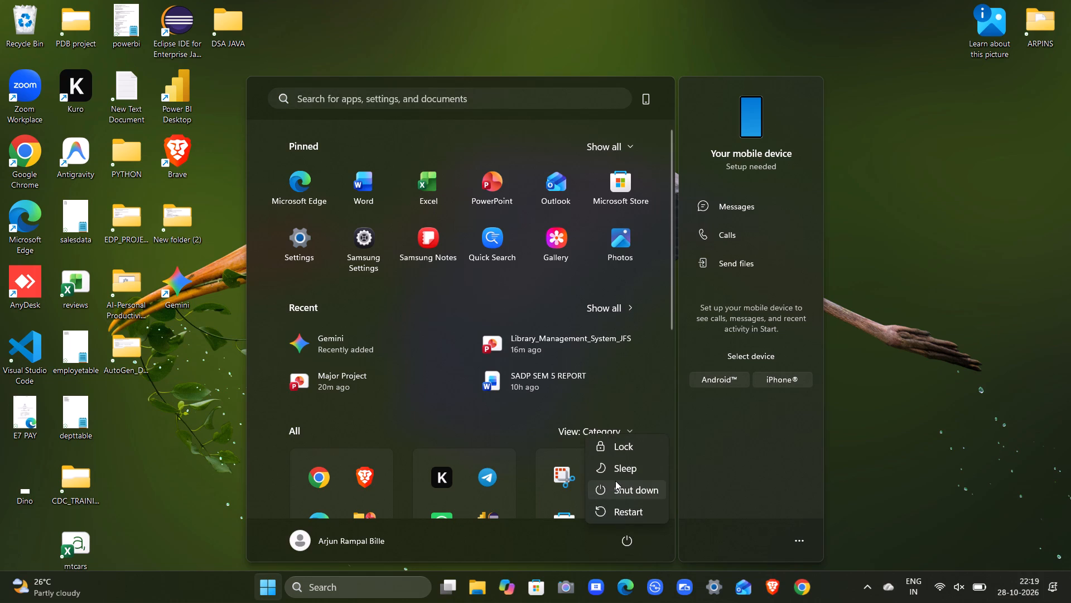
click(615, 481)
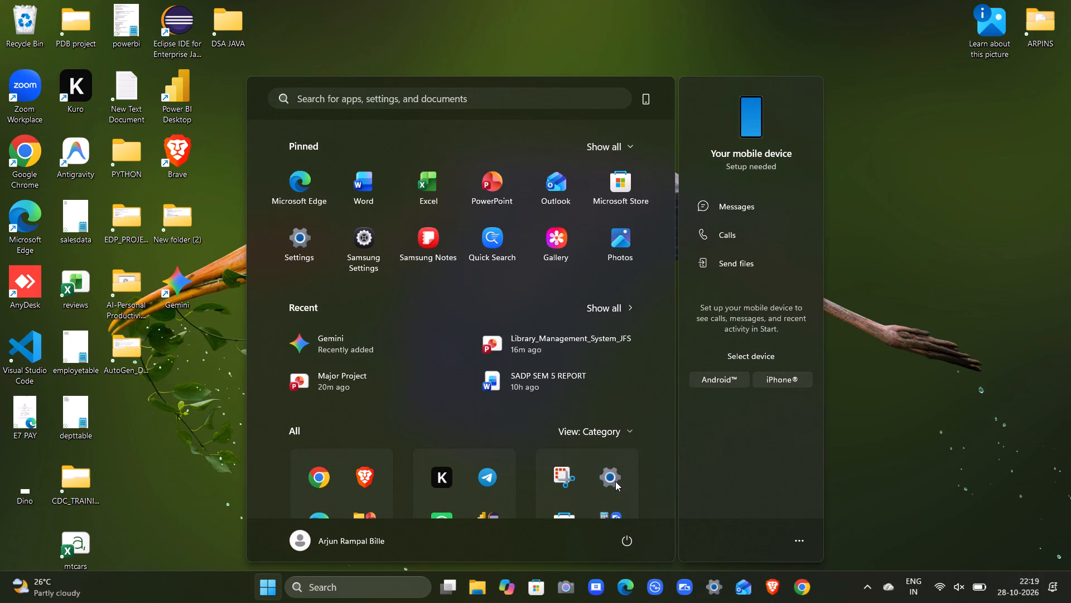